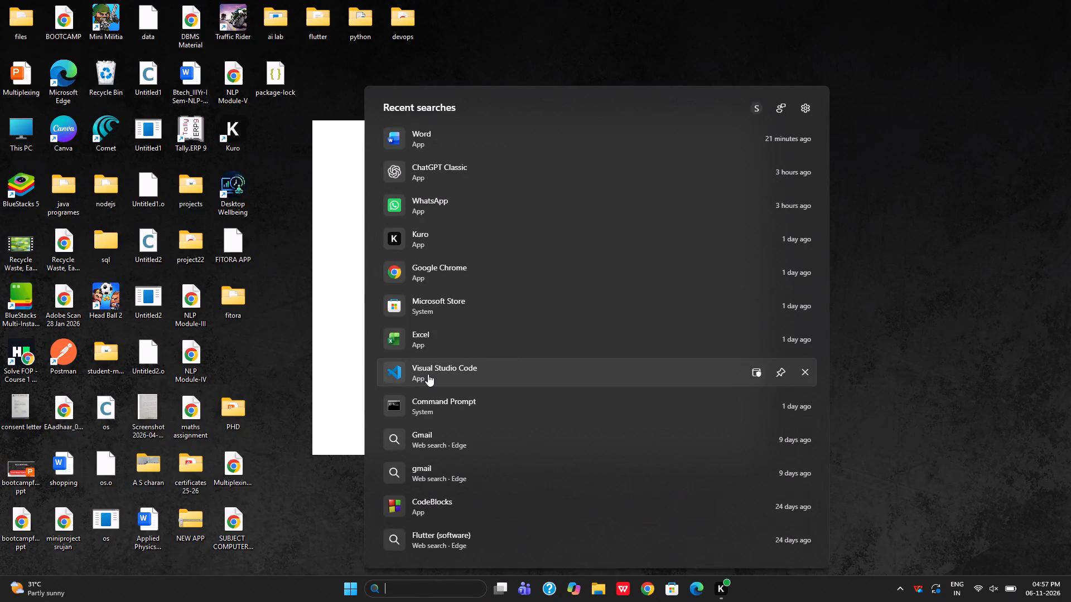
Open Word and create a new blank document.
double_click(464, 134)
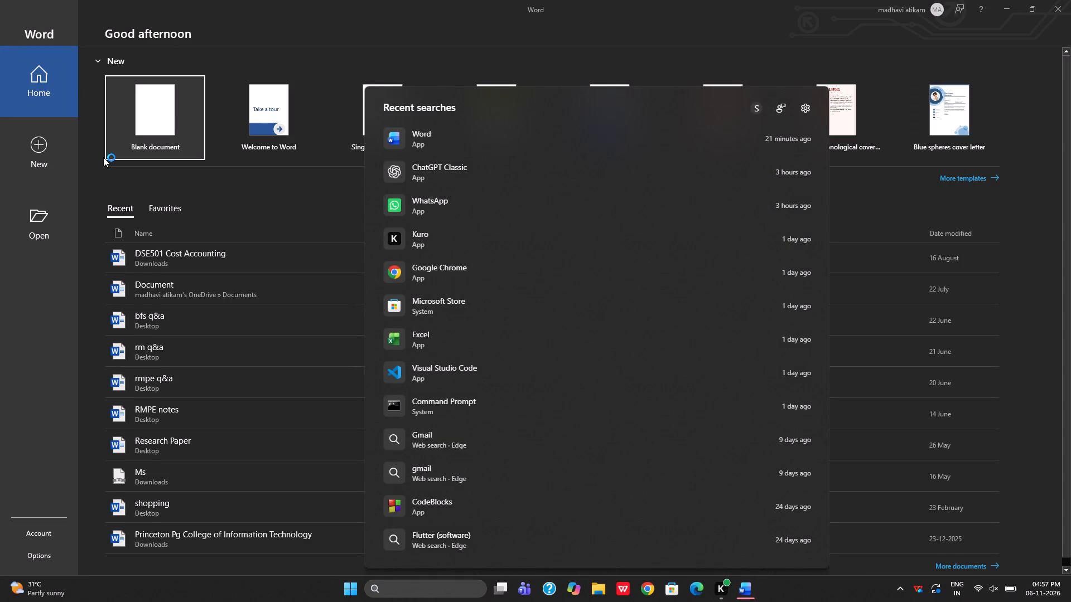
double_click(41, 143)
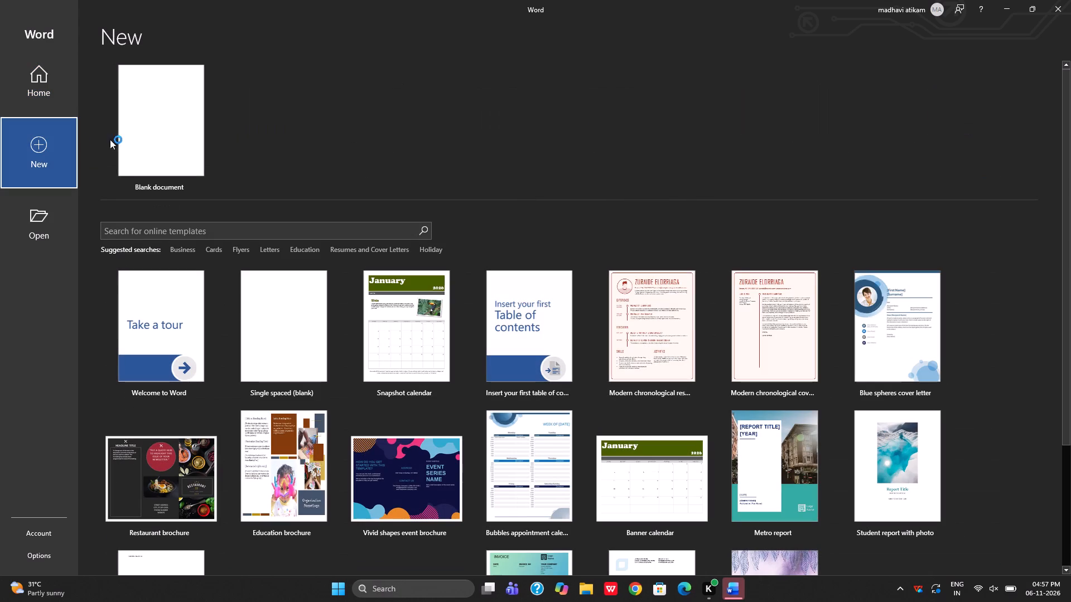
double_click(144, 138)
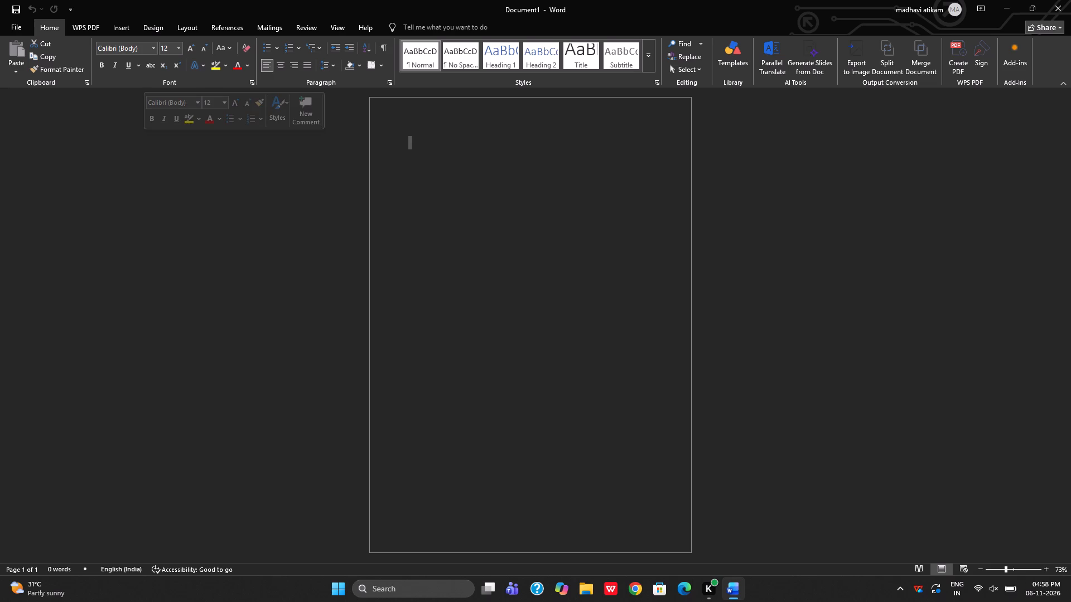
Switch to Chrome, search Google for "bhavans vivekananda", open the college's official website, and close the browser window.
left_click(630, 588)
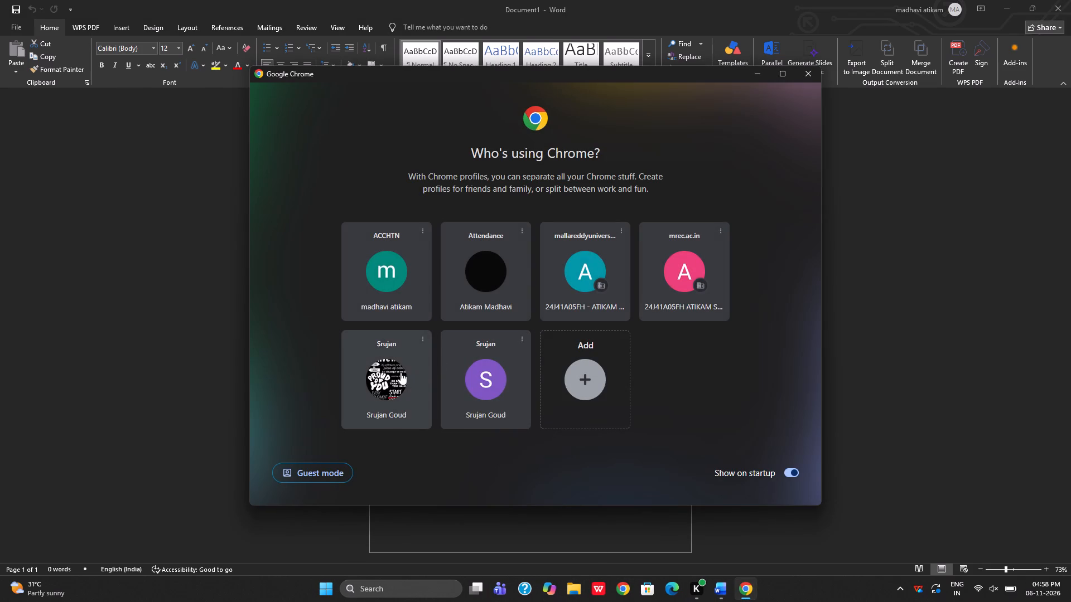
double_click(401, 372)
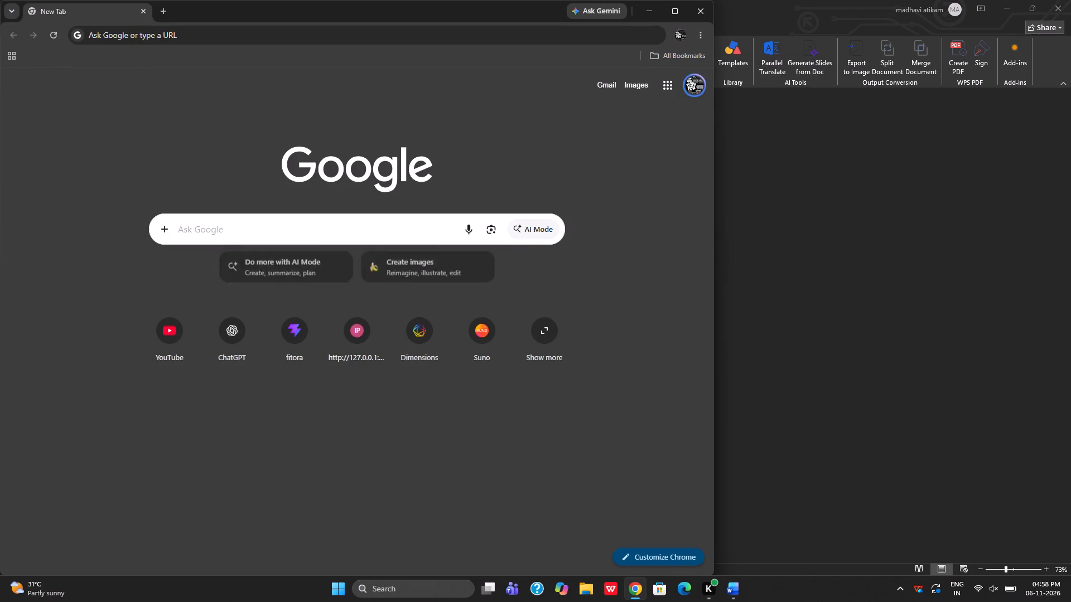
left_click(389, 222)
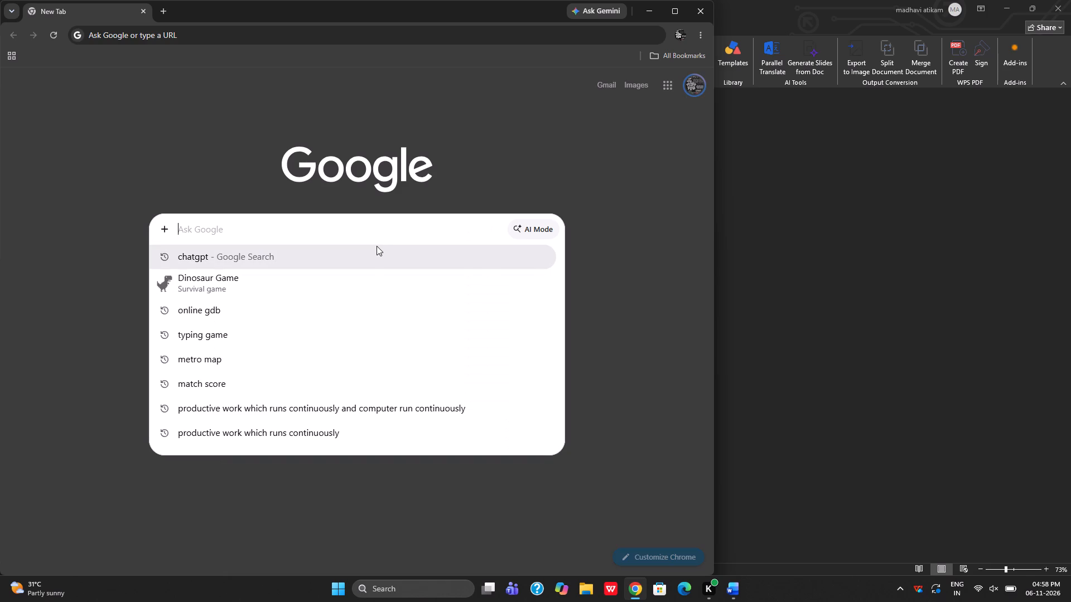
type("BHVAS")
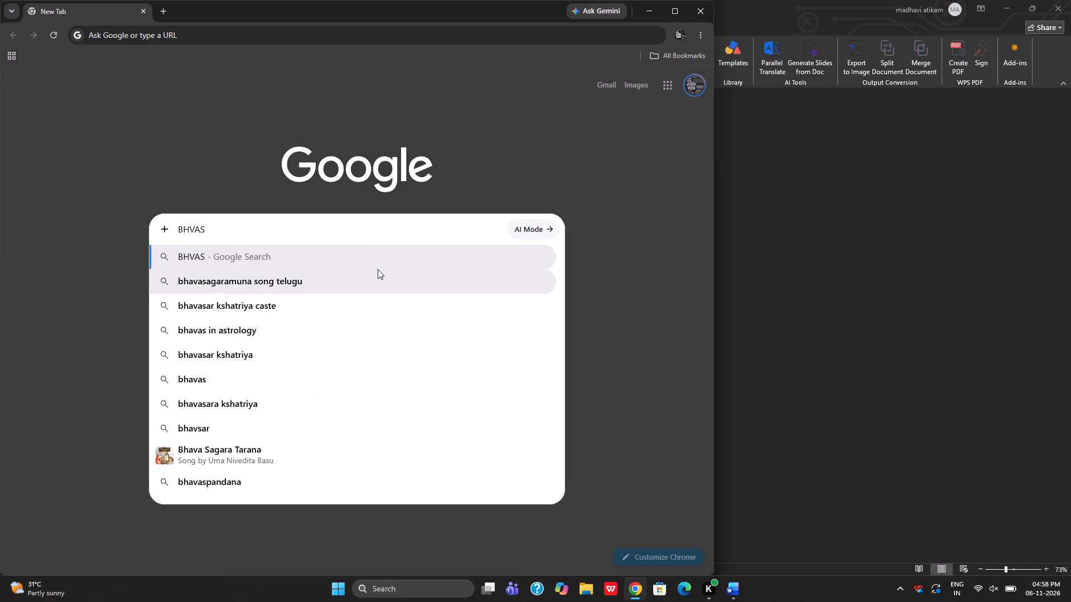
left_click(309, 229)
key("BackSpace")
key("BackSpace")
key("BackSpace")
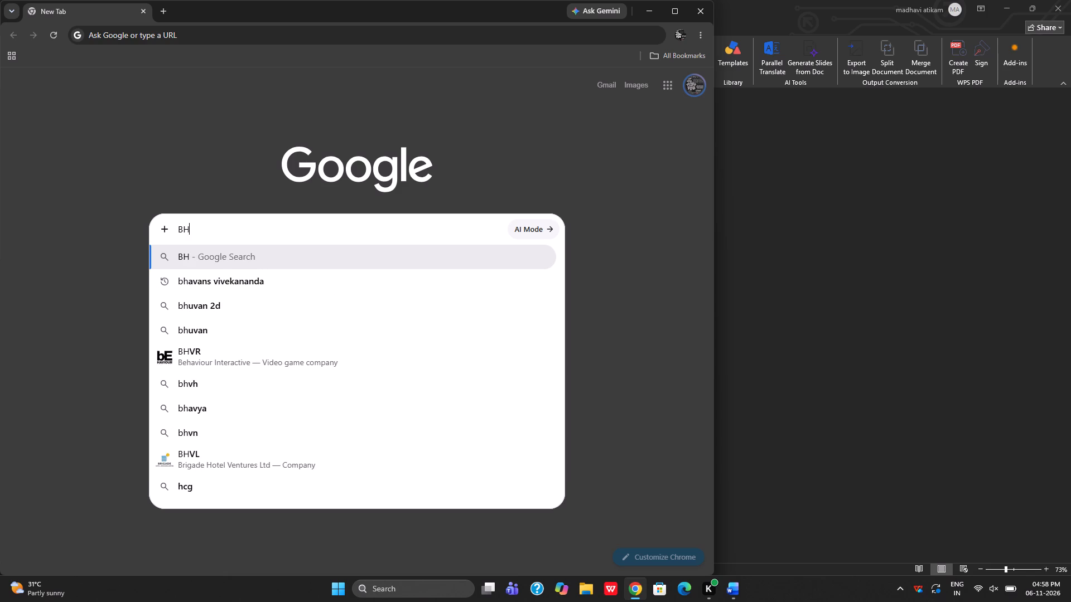
type("AVA")
type("NS")
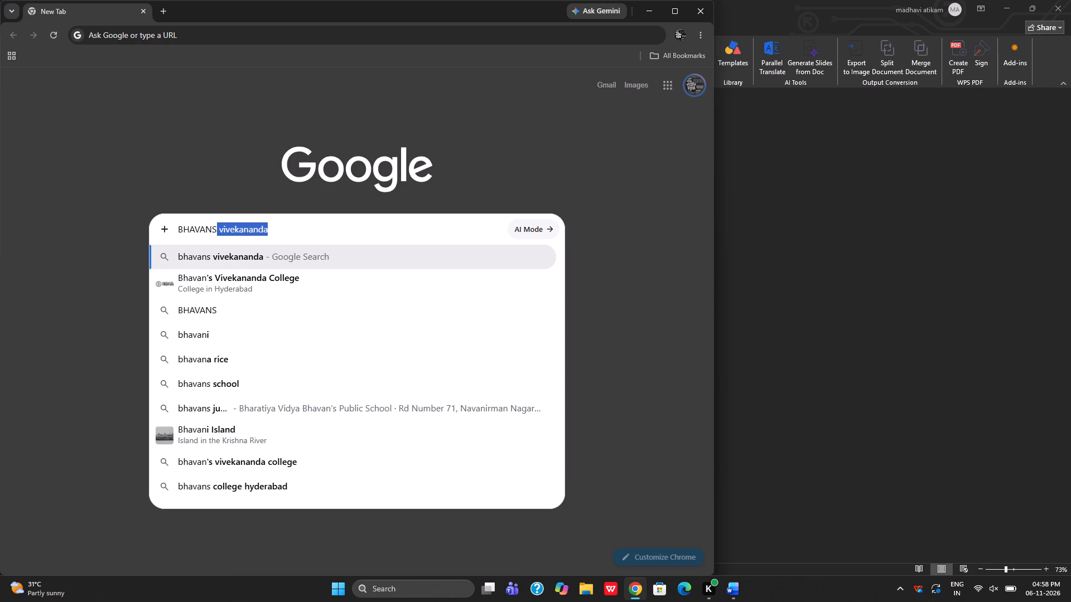
left_click(317, 261)
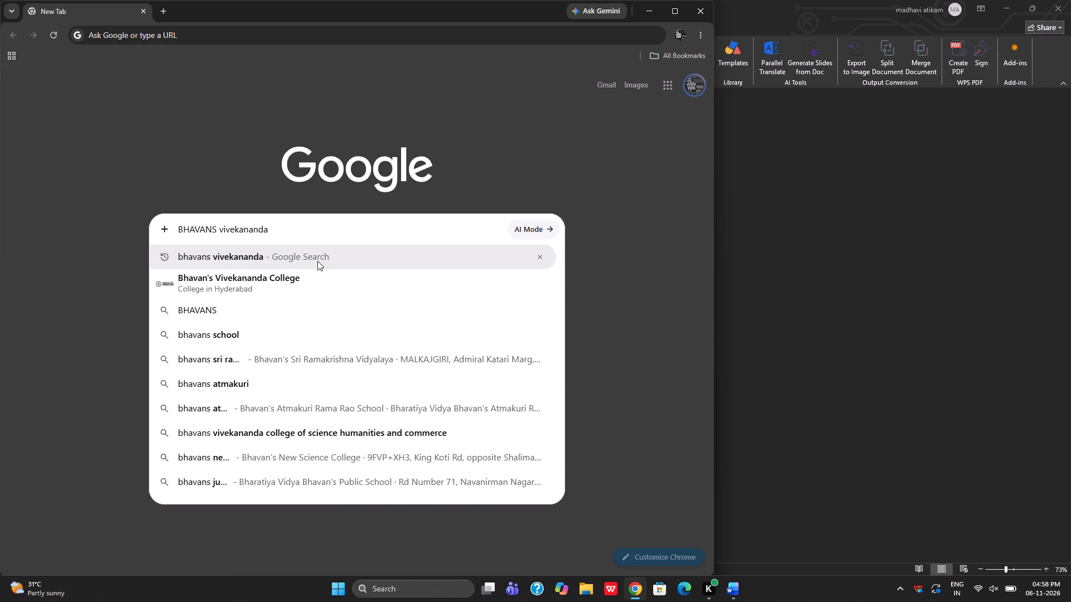
double_click(146, 182)
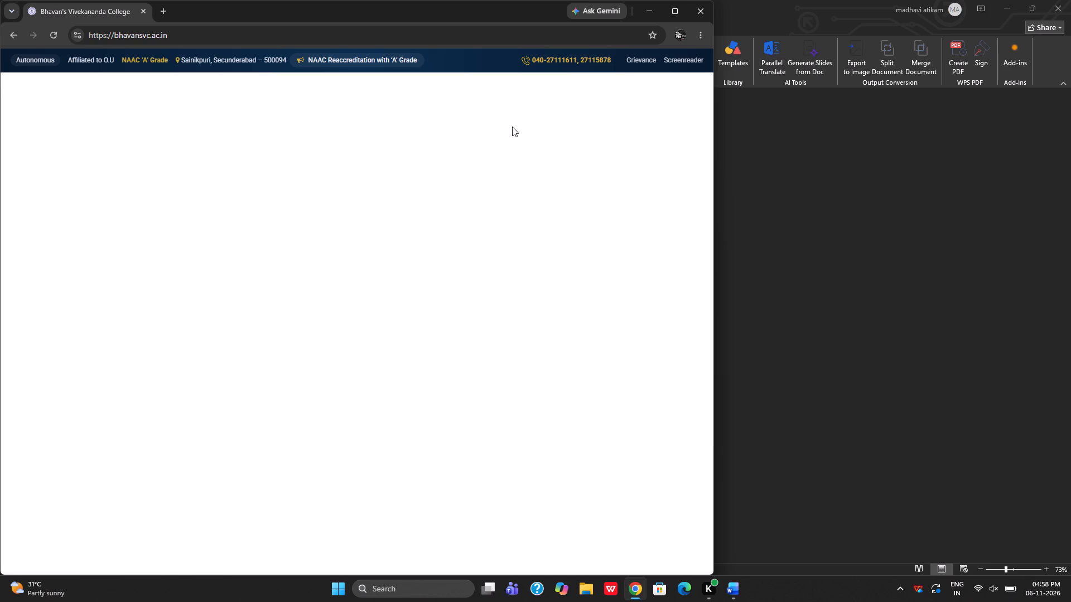
left_click(701, 13)
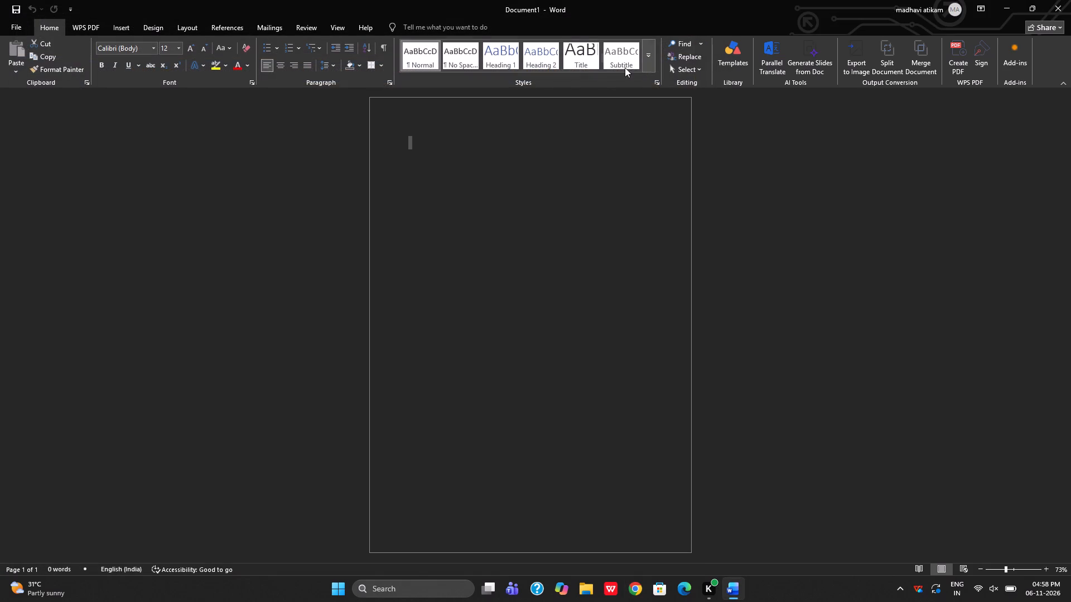
Reopen Chrome, bring up the Bhavan's Vivekananda College search results, and view the entrance photo enlarged in the college's photo gallery.
left_click(639, 586)
double_click(384, 370)
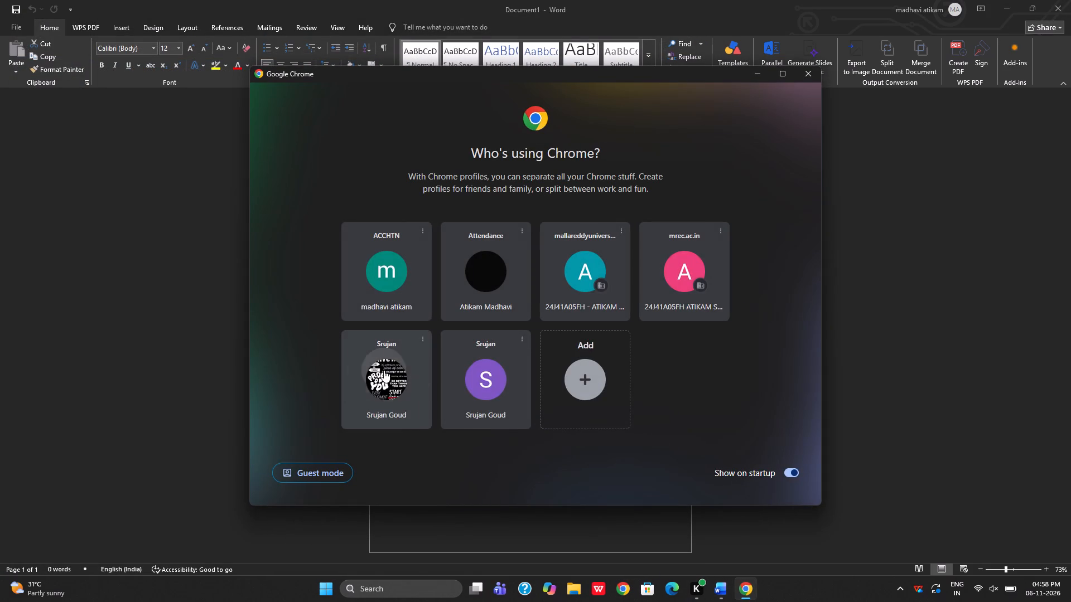
left_click(350, 234)
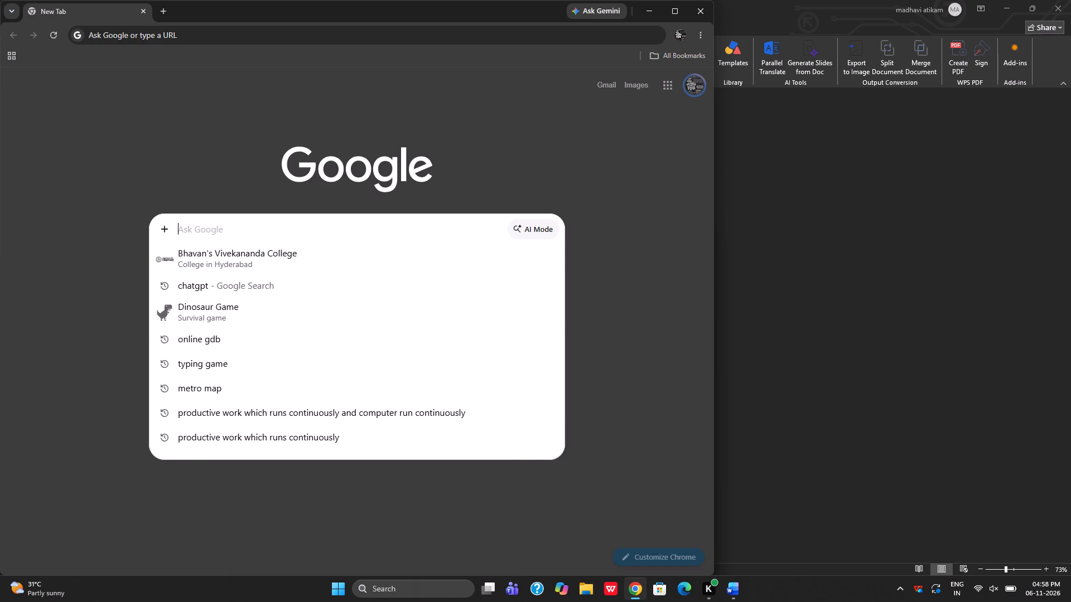
left_click(331, 249)
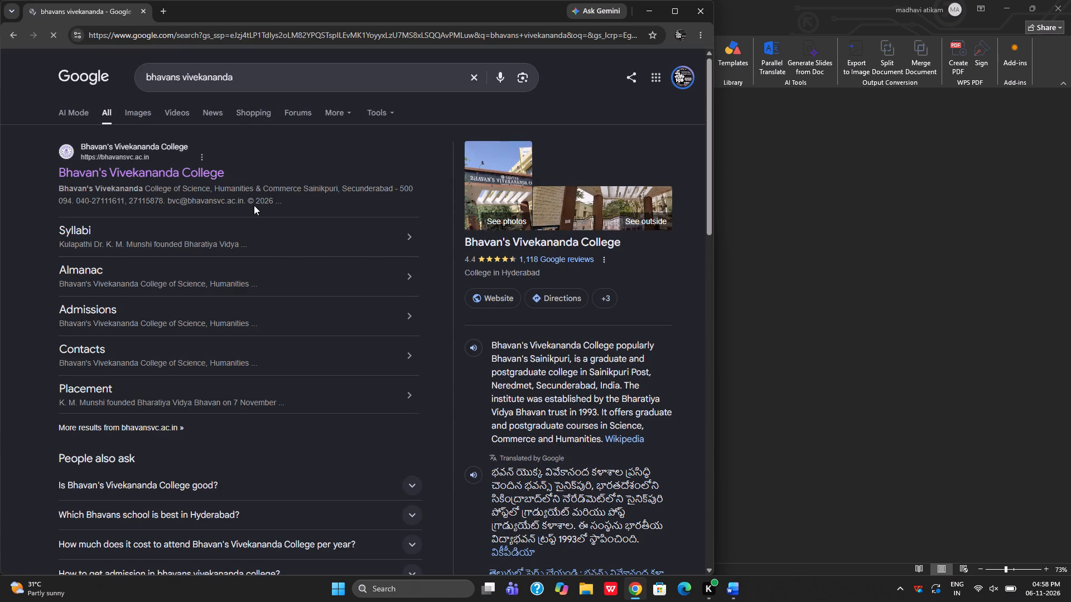
left_click(230, 172)
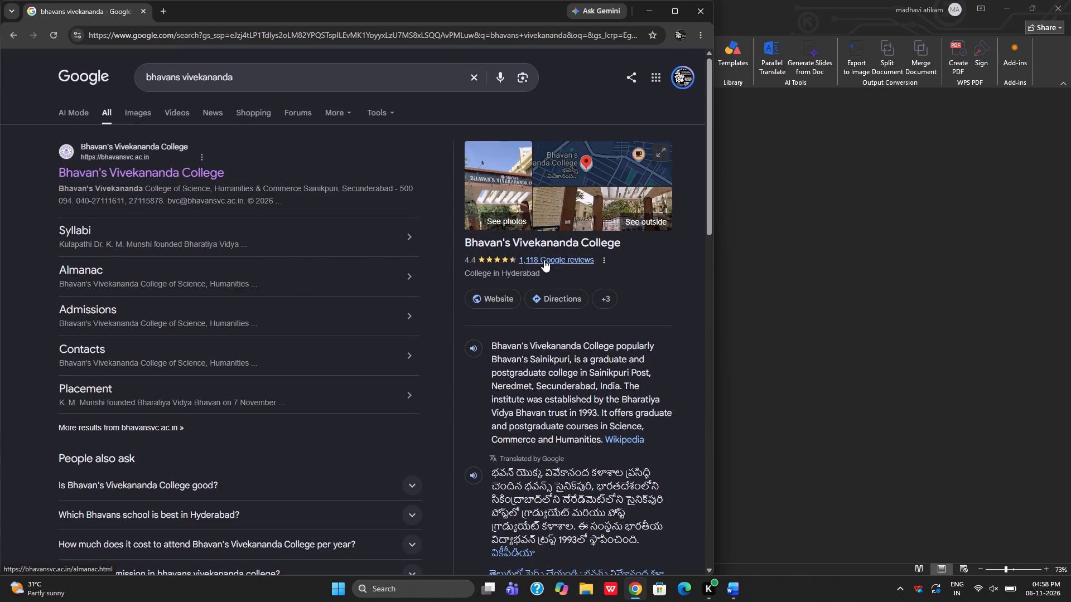
left_click(480, 201)
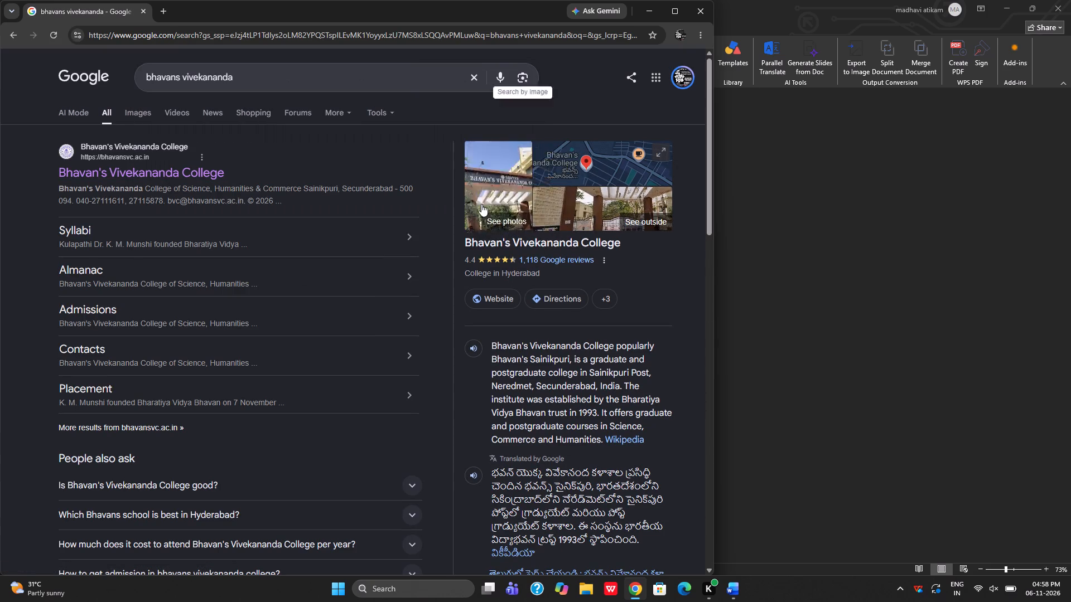
left_click(501, 218)
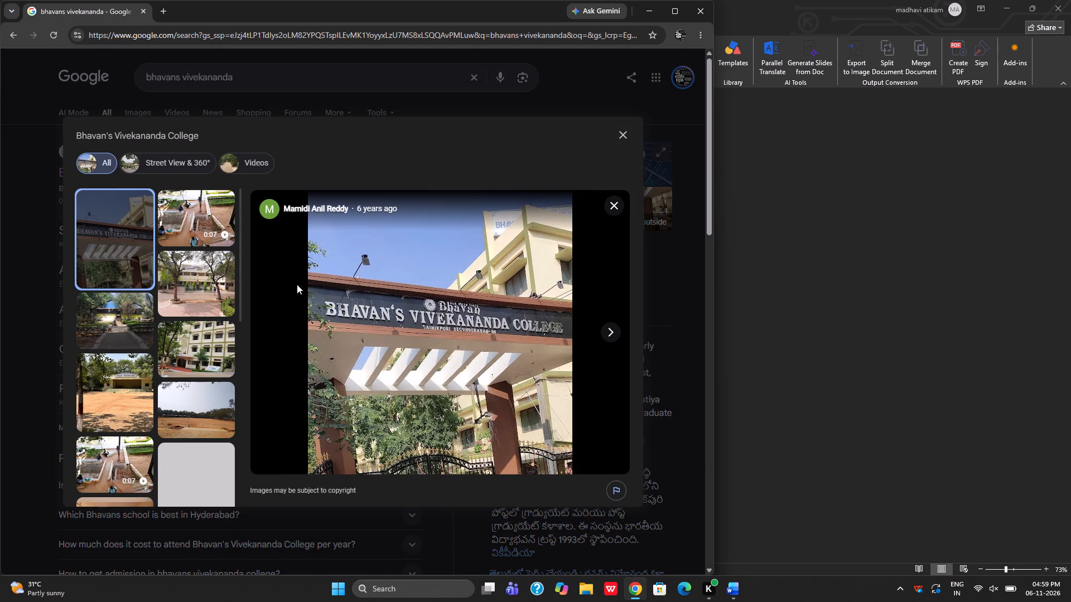
double_click(366, 317)
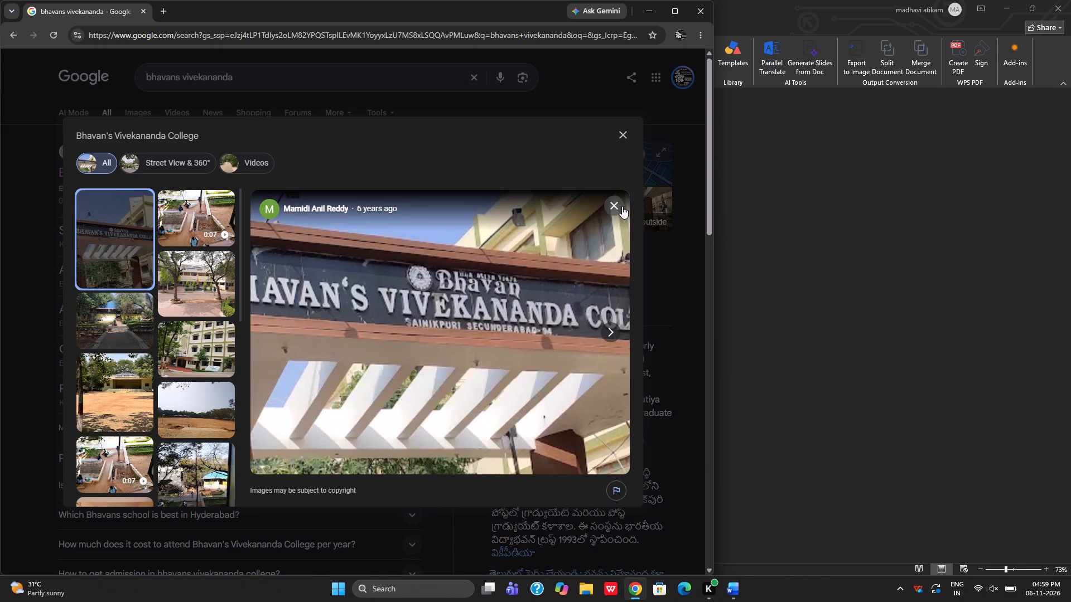
left_click(622, 206)
left_click(627, 133)
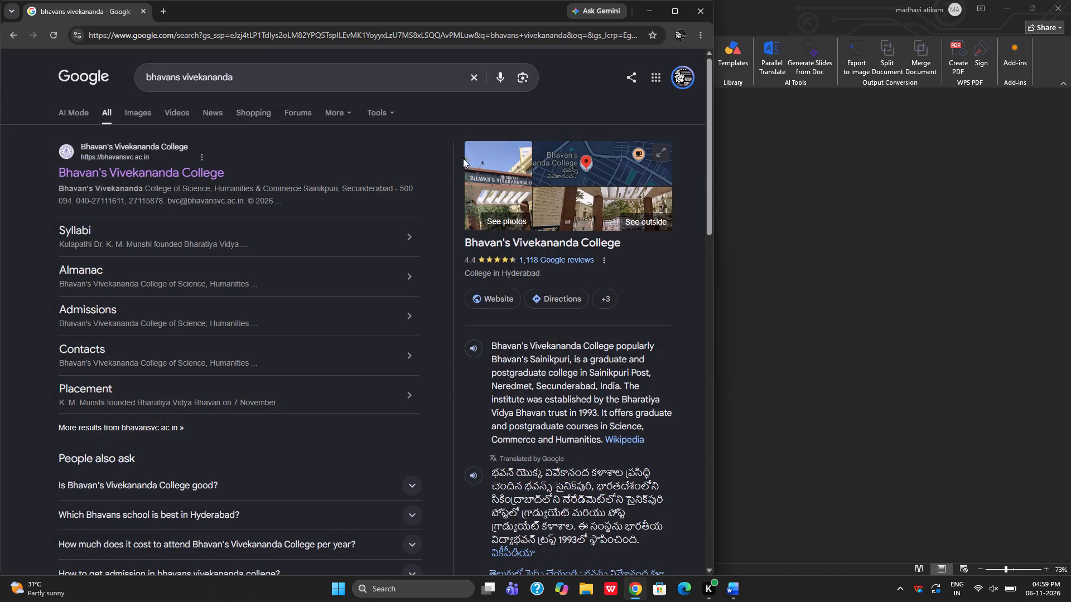
Open the Bhavan's Vivekananda College website, look through its home page down to the Founder section, and close the browser window.
double_click(208, 170)
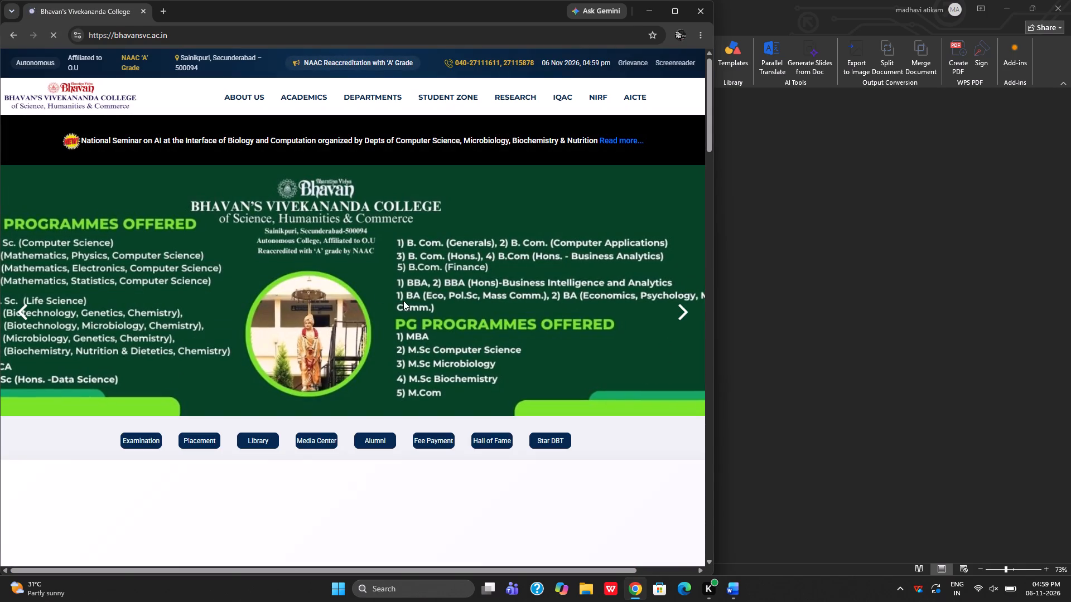
left_click_drag(708, 107, 710, 128)
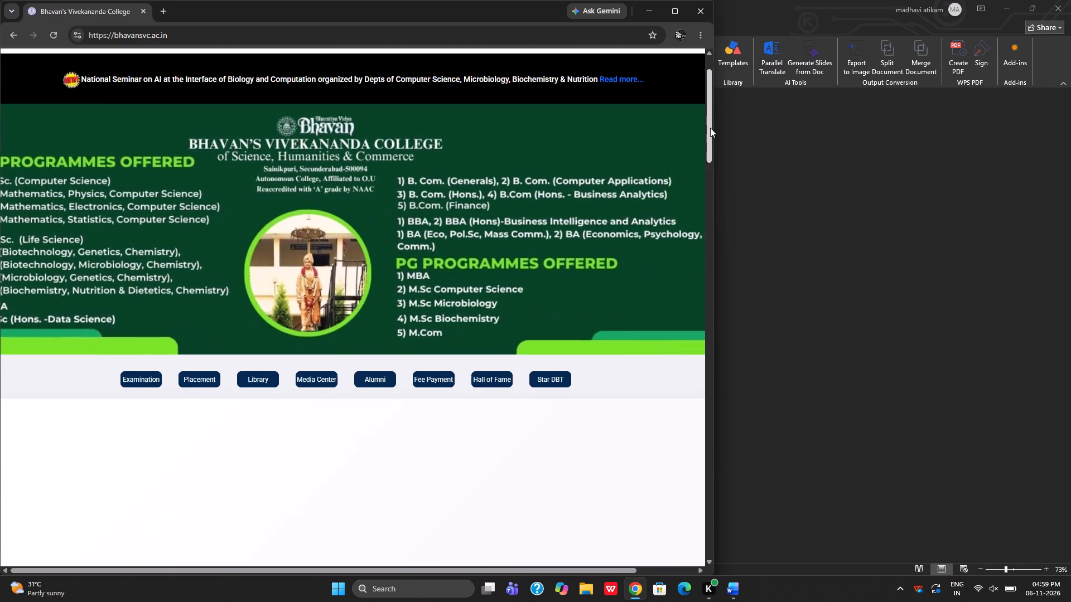
left_click_drag(710, 128, 712, 154)
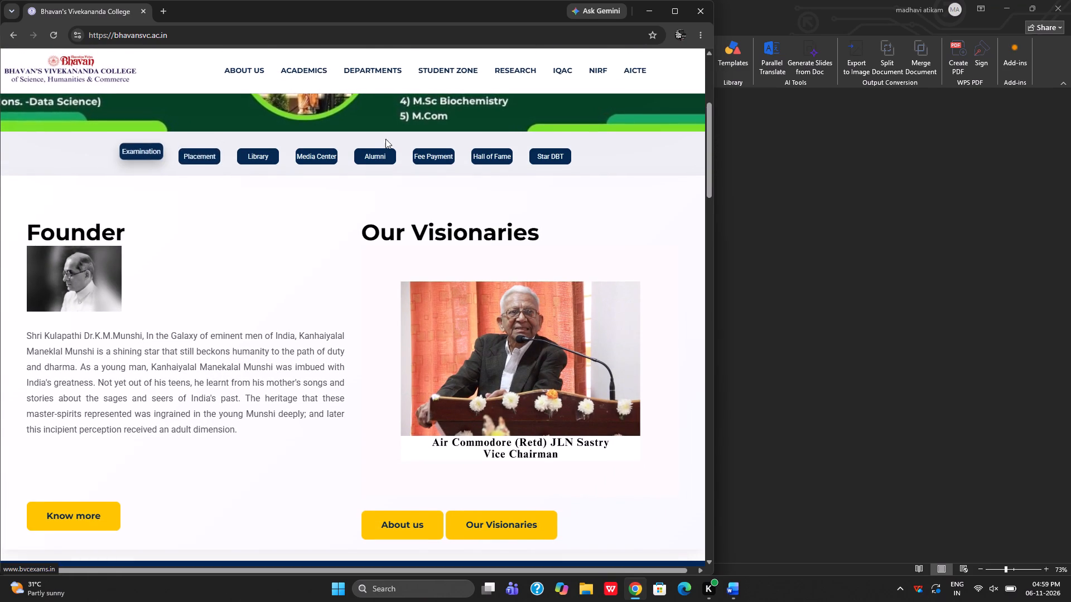
left_click(700, 18)
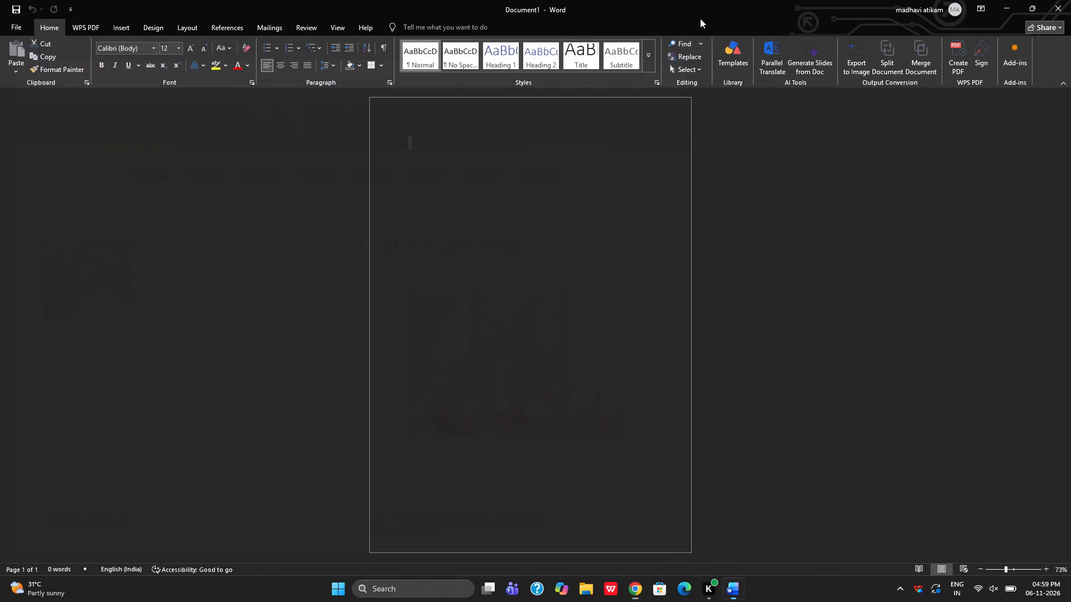
Reopen Chrome, show Google image results for "bhavans vivekananda", and open the Justdial photo of the college entrance gate.
left_click(639, 584)
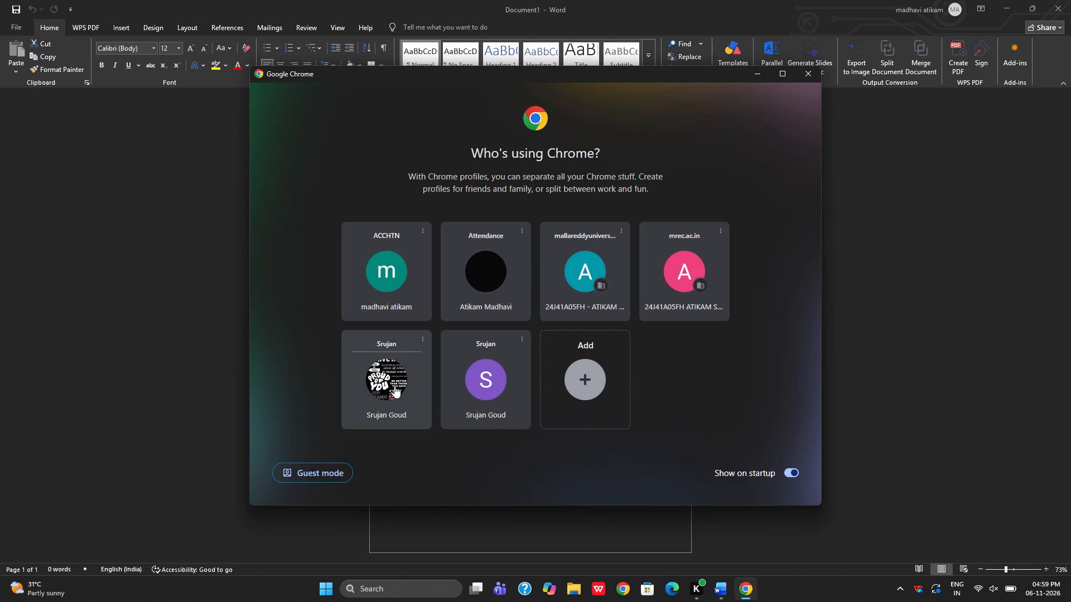
double_click(390, 394)
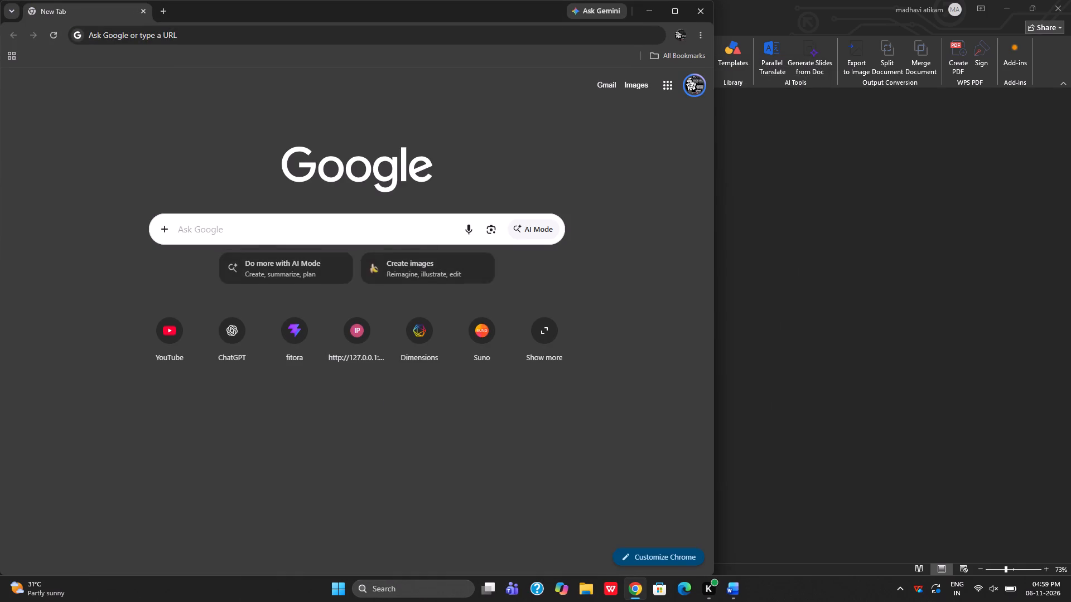
left_click(307, 221)
left_click(295, 255)
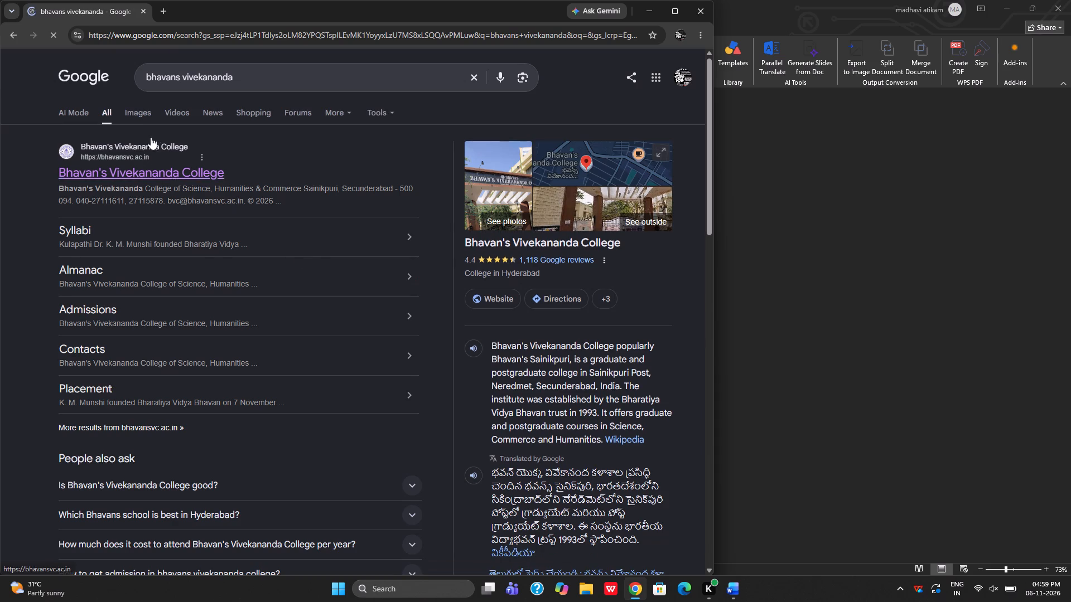
left_click(134, 108)
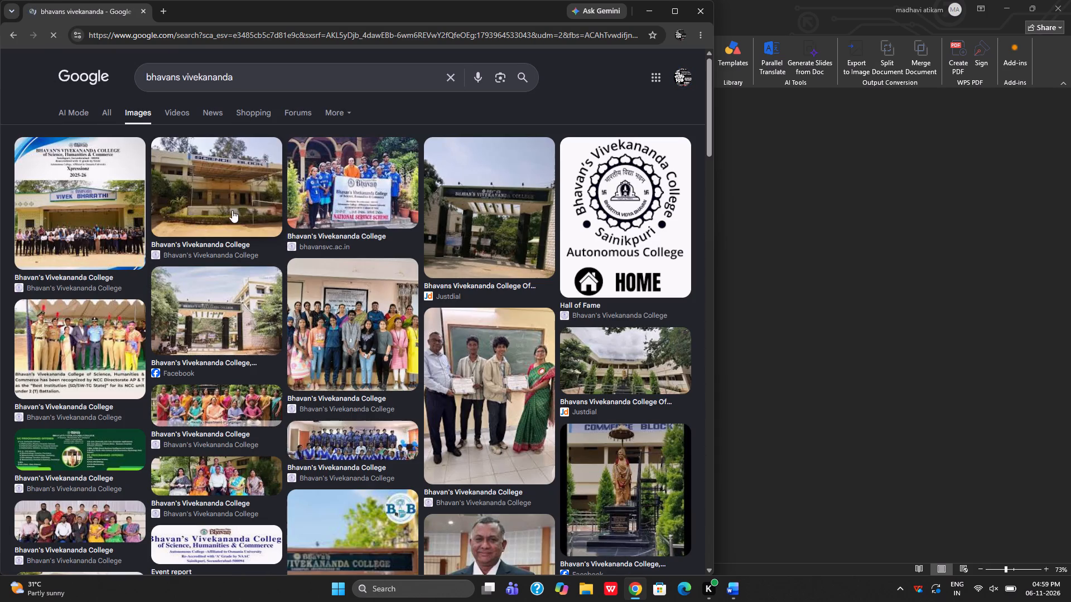
left_click(461, 264)
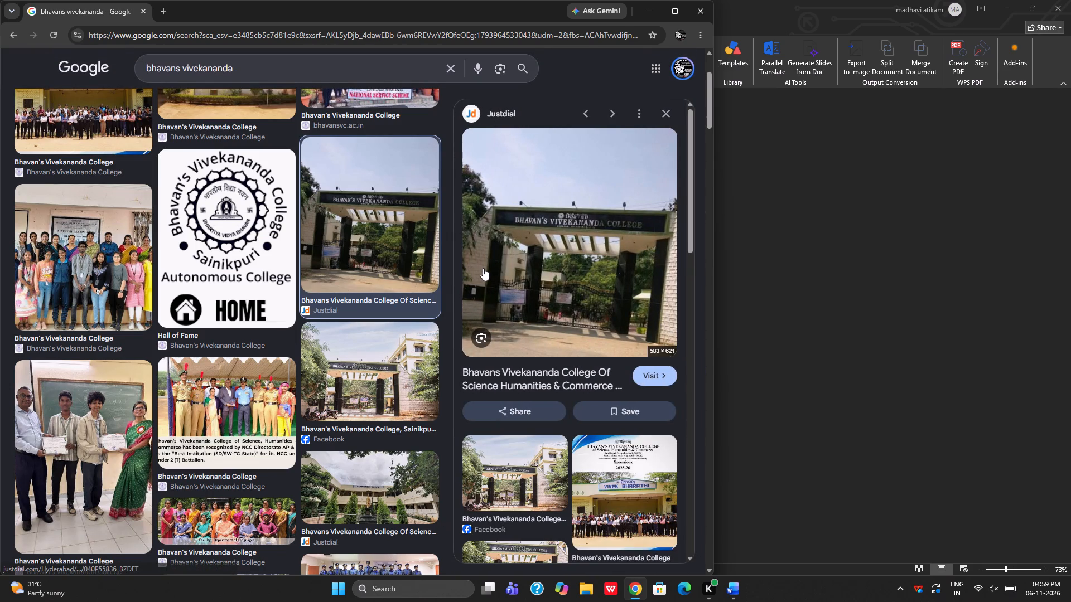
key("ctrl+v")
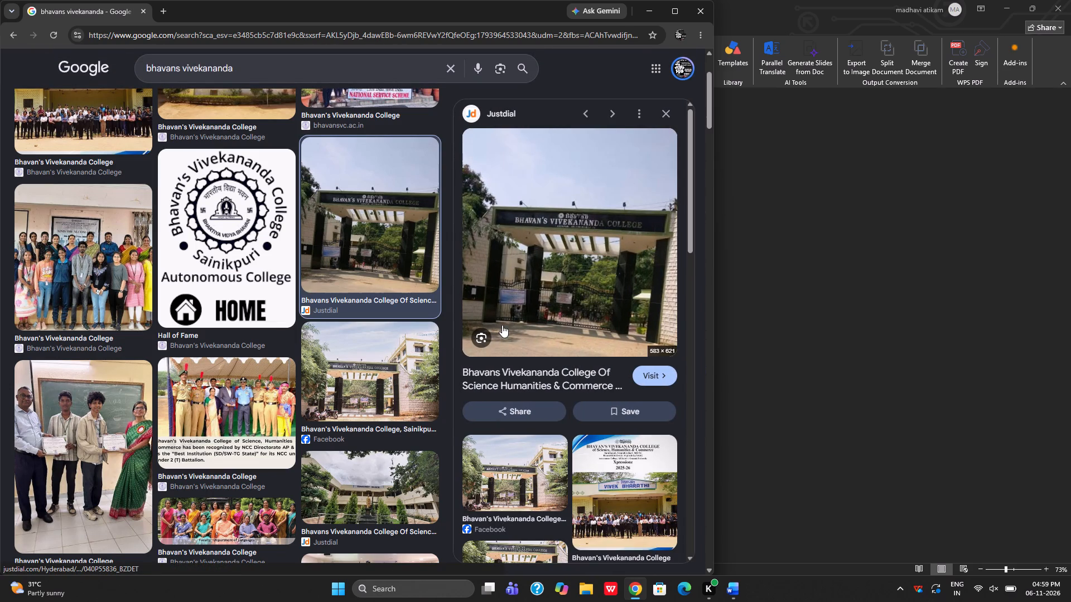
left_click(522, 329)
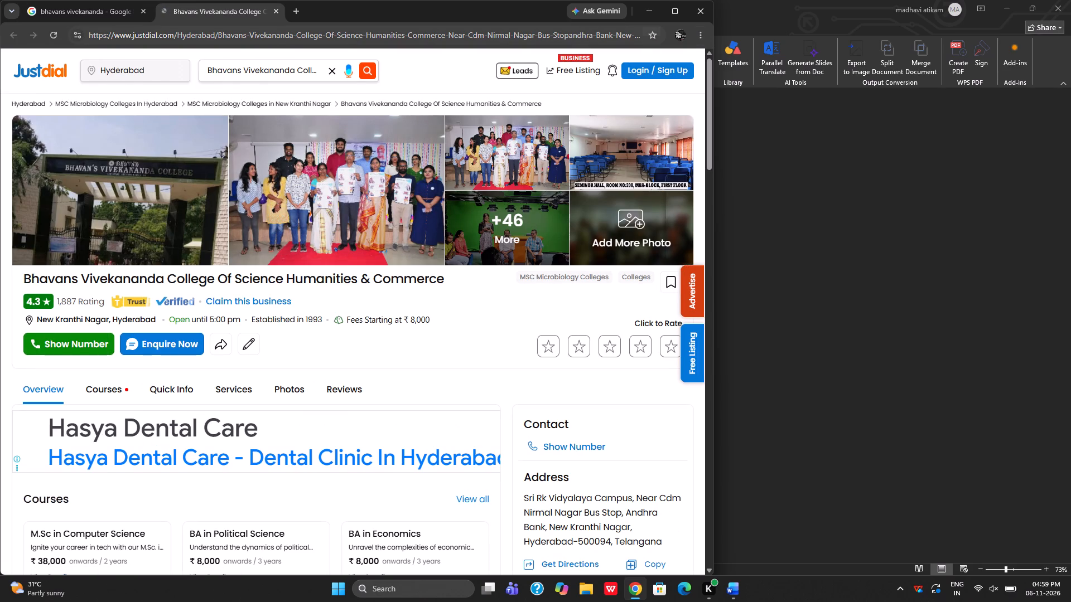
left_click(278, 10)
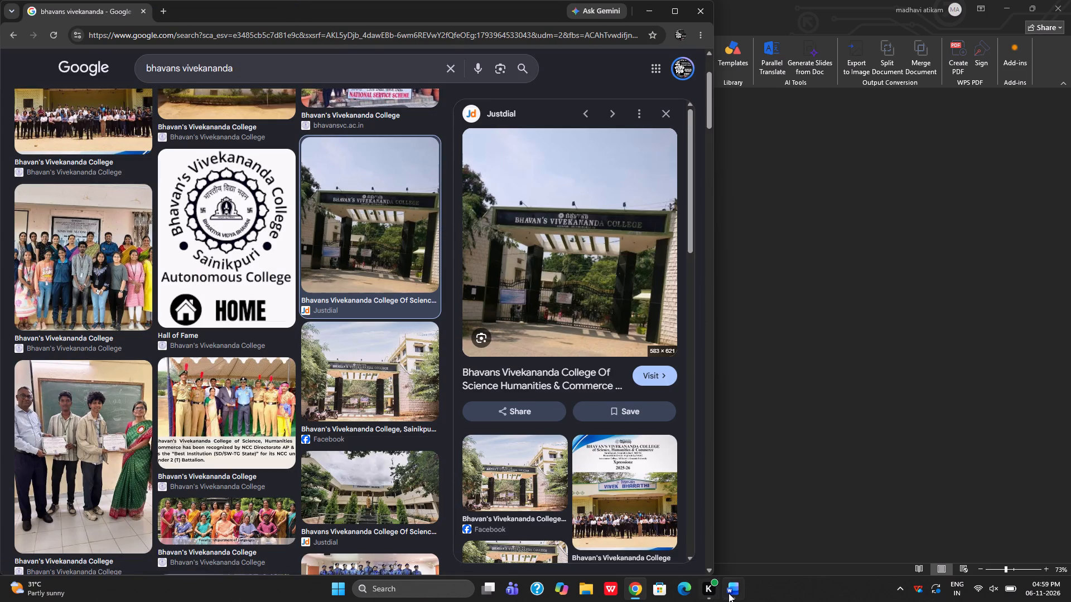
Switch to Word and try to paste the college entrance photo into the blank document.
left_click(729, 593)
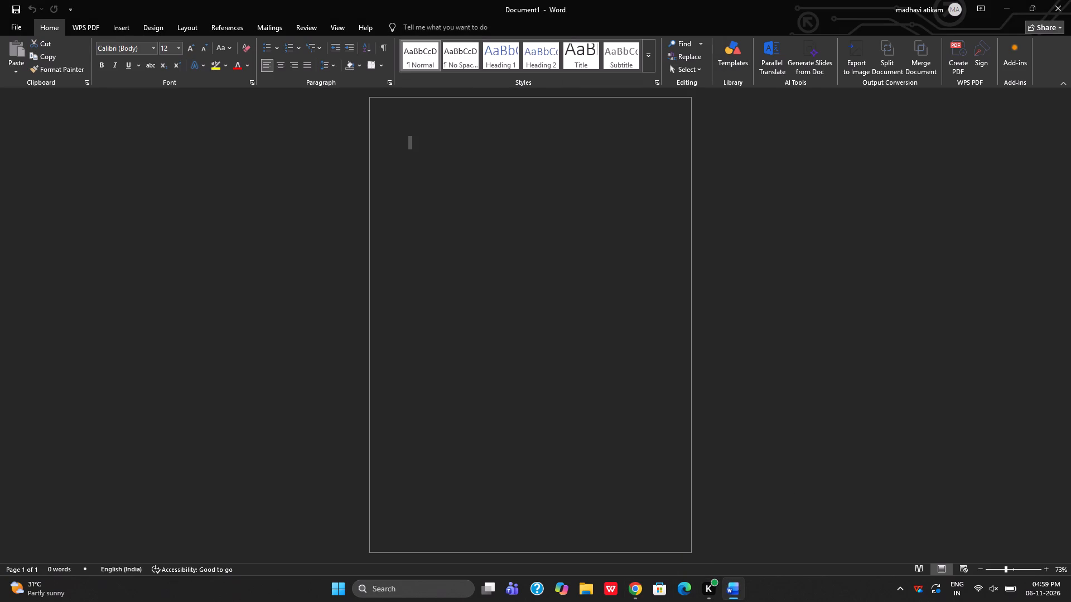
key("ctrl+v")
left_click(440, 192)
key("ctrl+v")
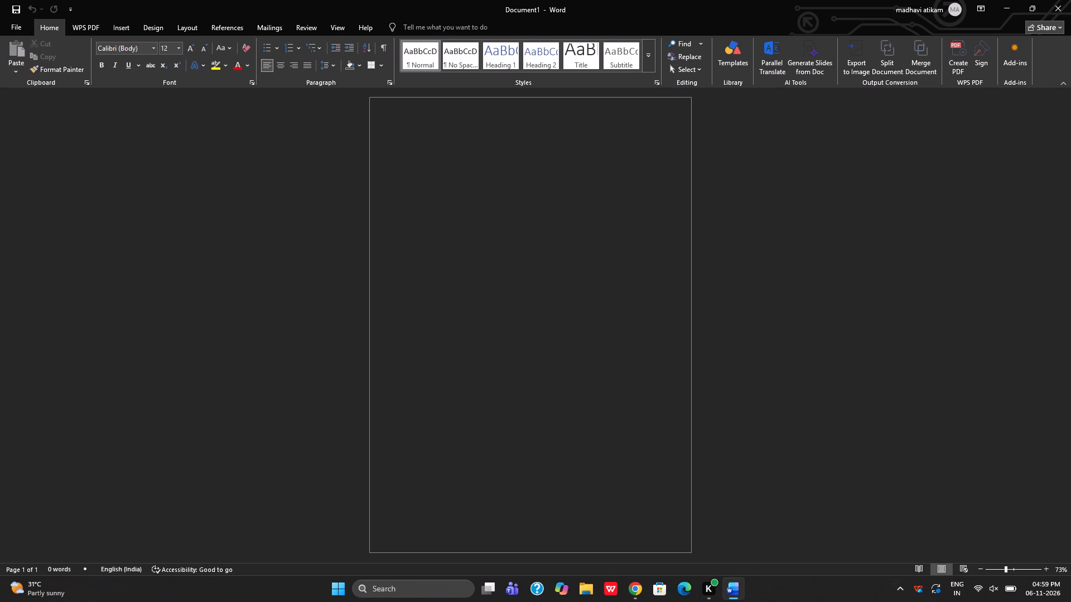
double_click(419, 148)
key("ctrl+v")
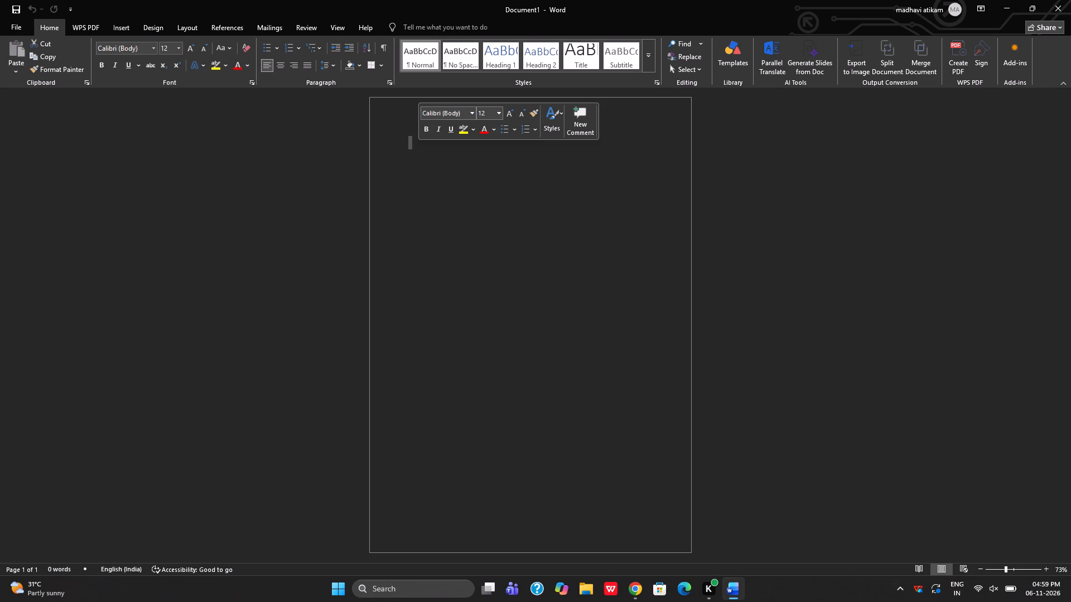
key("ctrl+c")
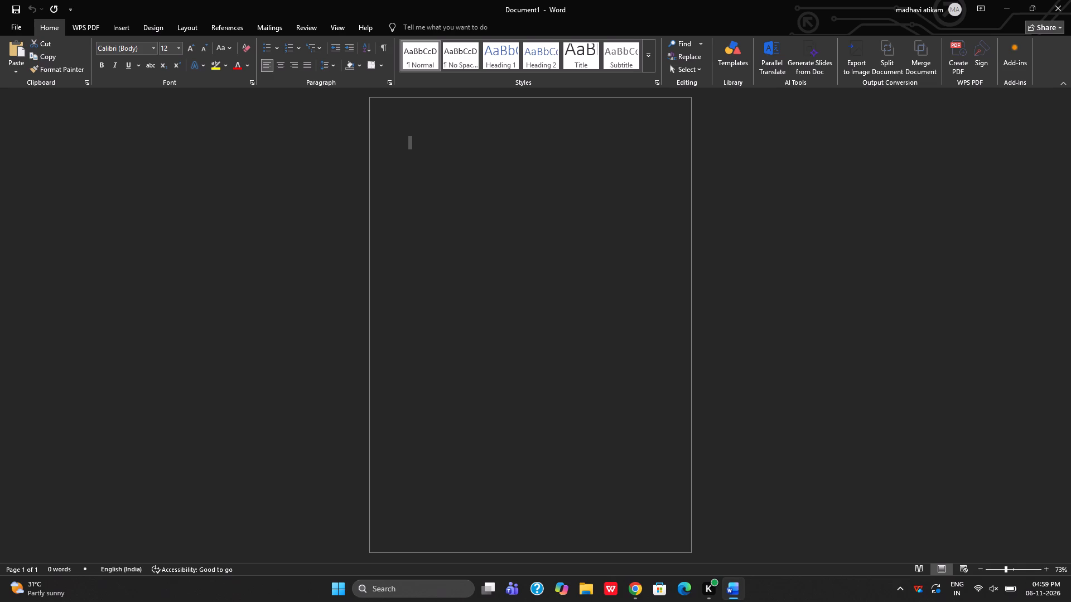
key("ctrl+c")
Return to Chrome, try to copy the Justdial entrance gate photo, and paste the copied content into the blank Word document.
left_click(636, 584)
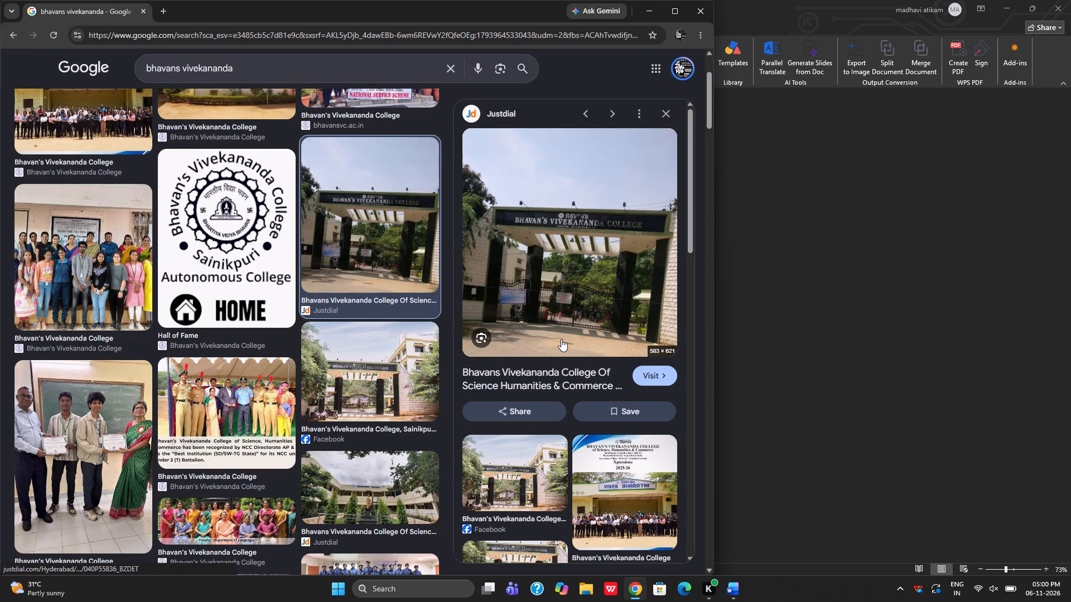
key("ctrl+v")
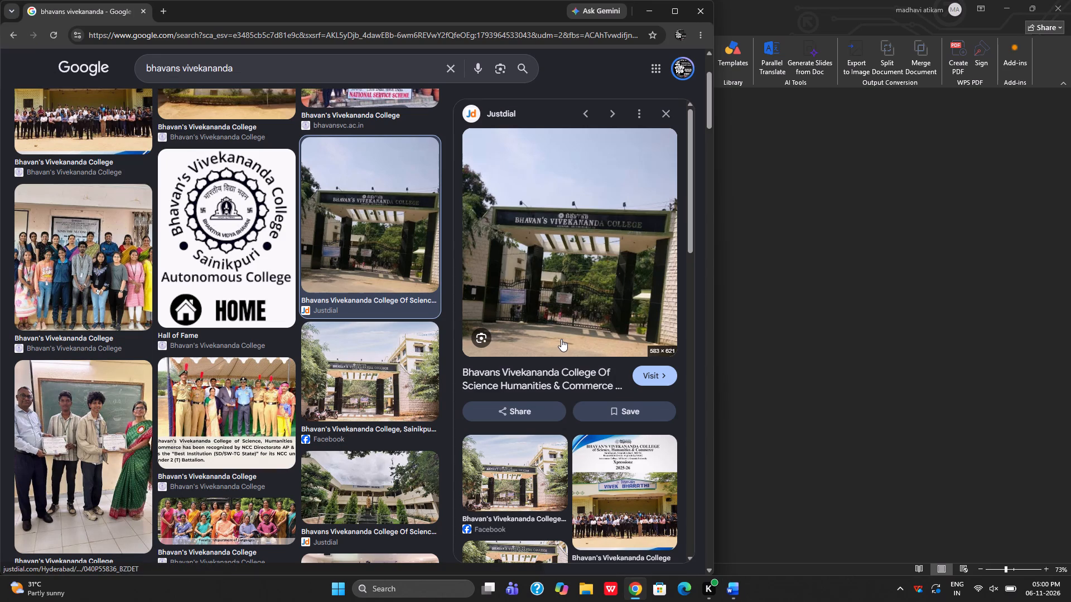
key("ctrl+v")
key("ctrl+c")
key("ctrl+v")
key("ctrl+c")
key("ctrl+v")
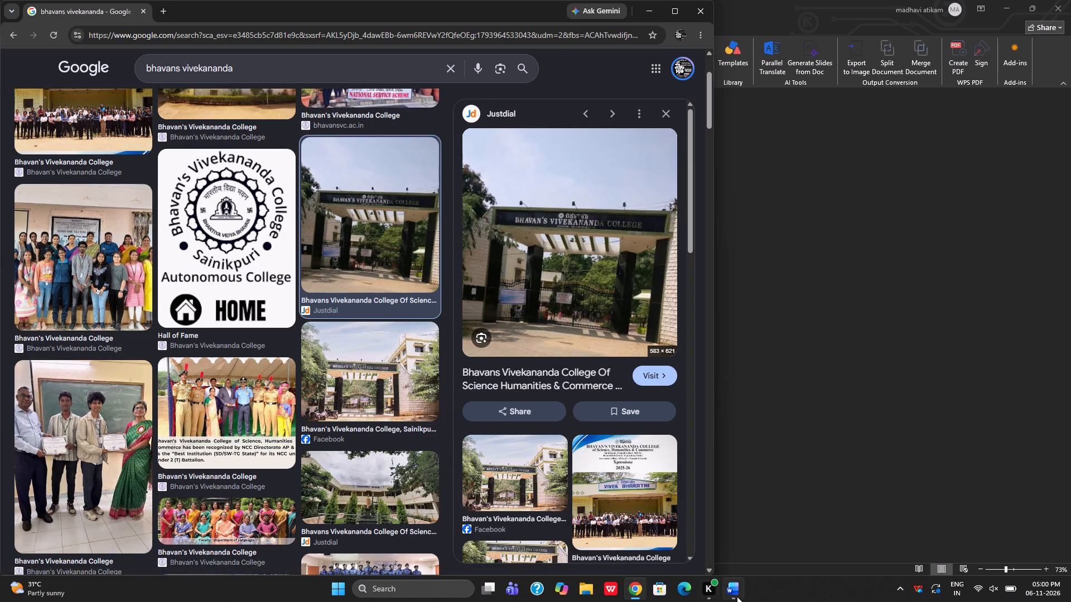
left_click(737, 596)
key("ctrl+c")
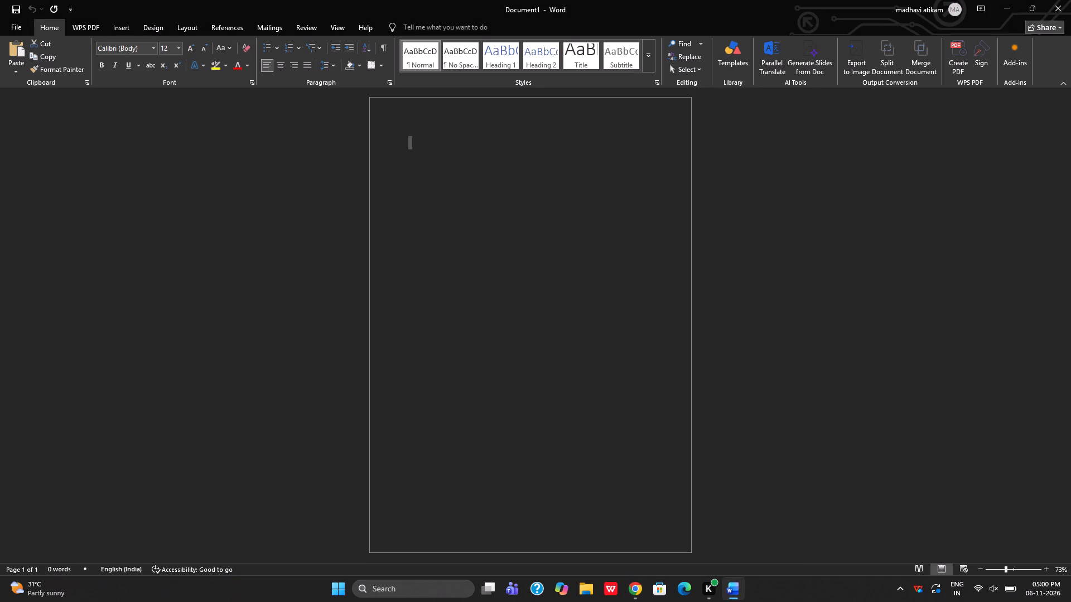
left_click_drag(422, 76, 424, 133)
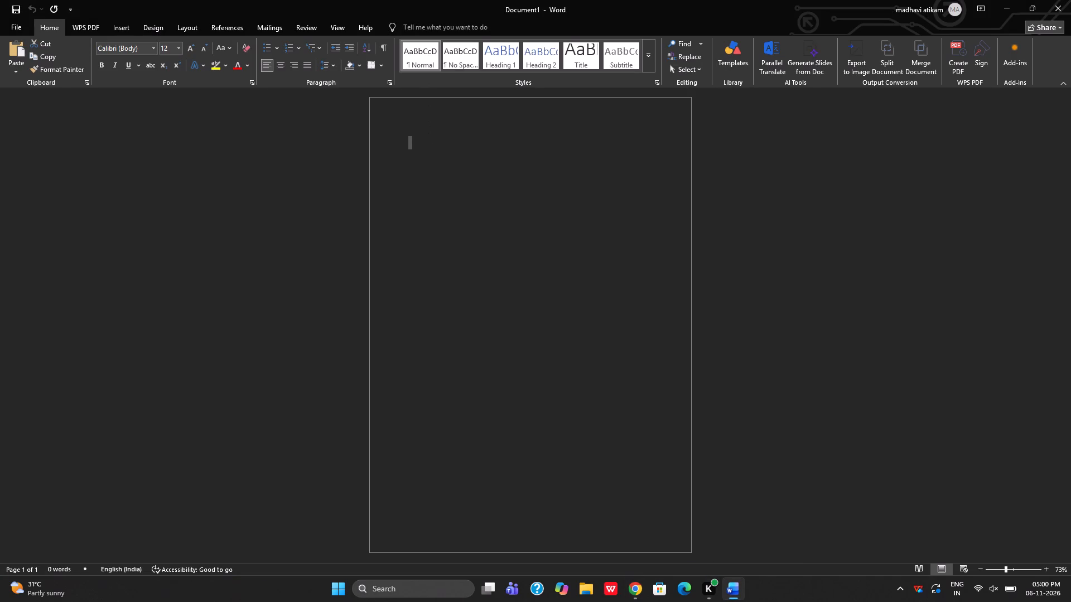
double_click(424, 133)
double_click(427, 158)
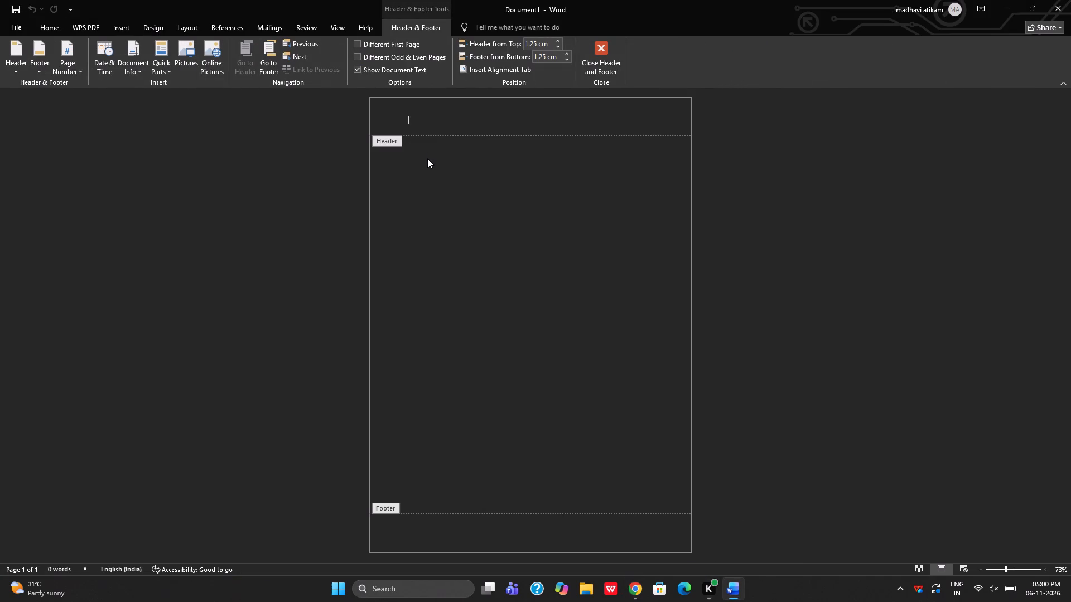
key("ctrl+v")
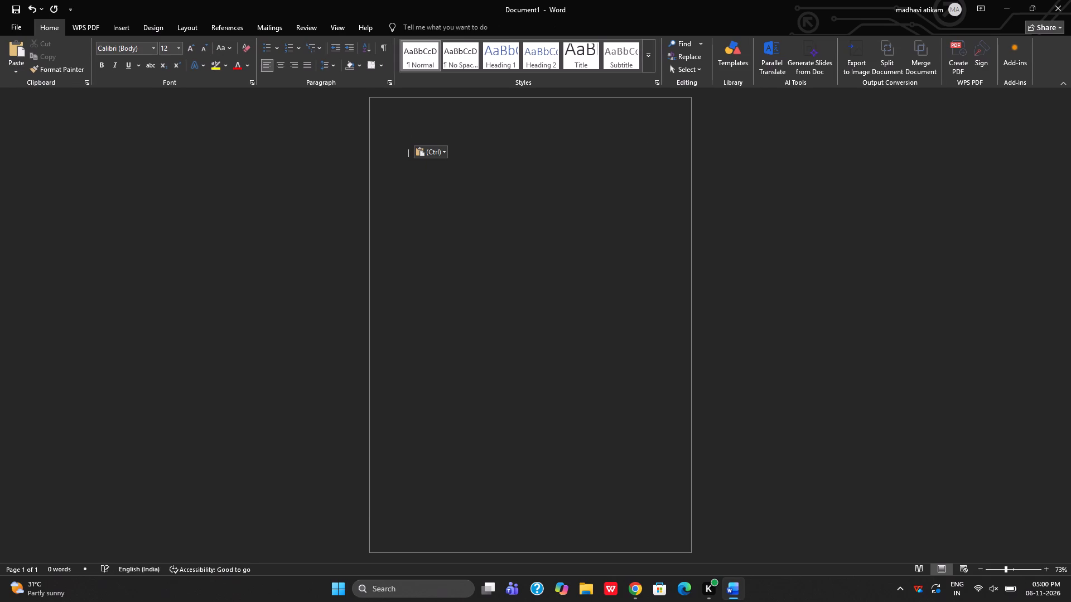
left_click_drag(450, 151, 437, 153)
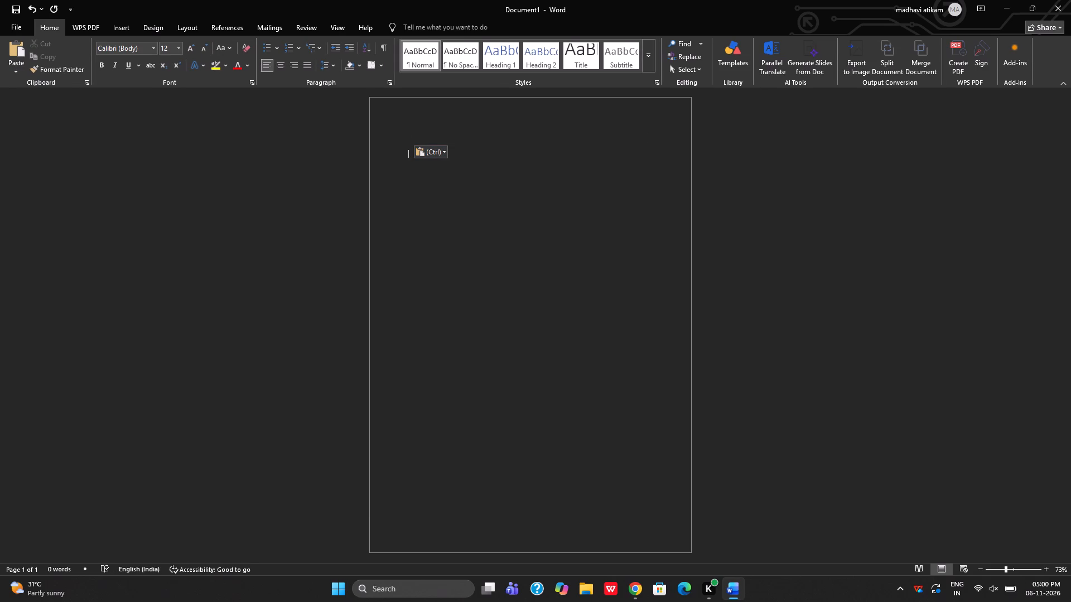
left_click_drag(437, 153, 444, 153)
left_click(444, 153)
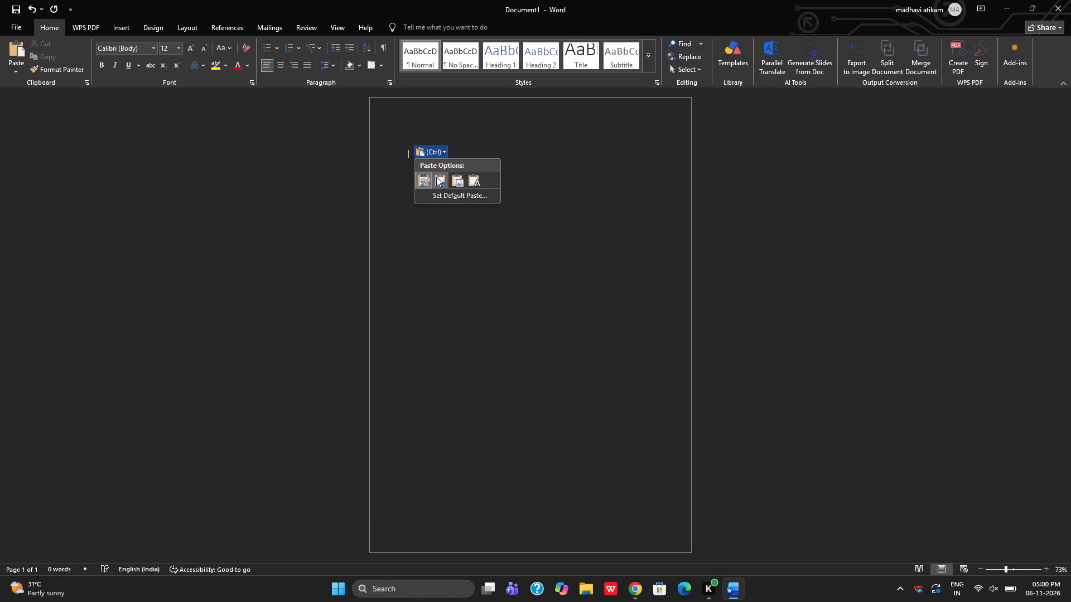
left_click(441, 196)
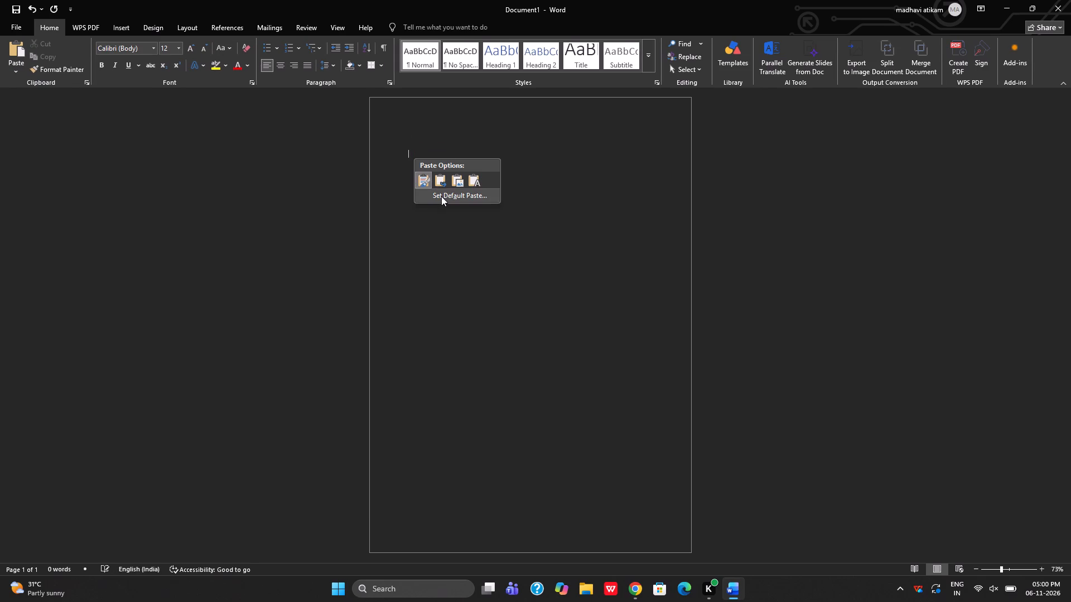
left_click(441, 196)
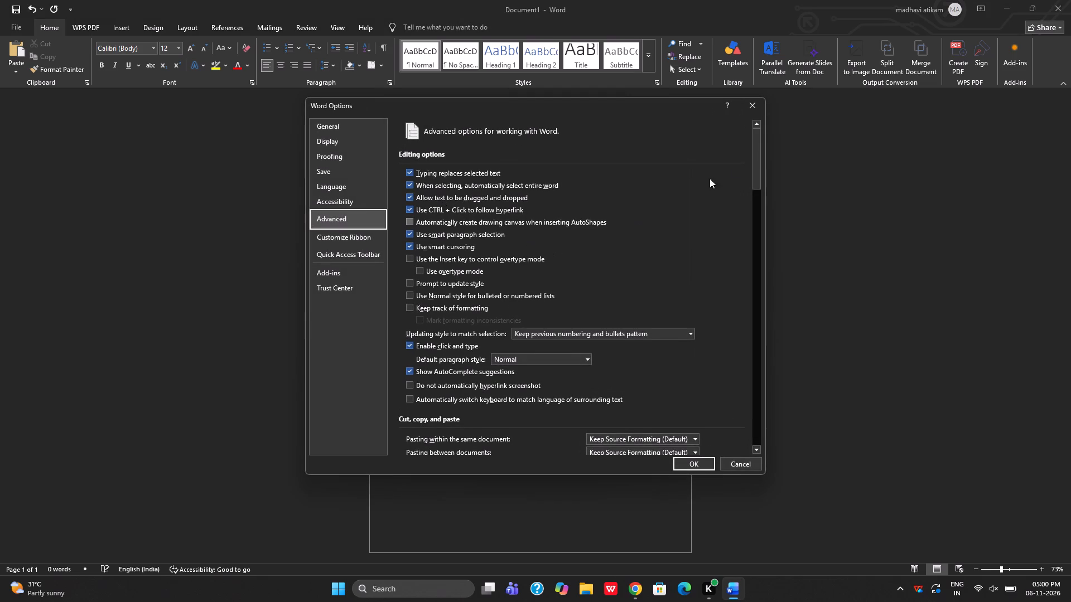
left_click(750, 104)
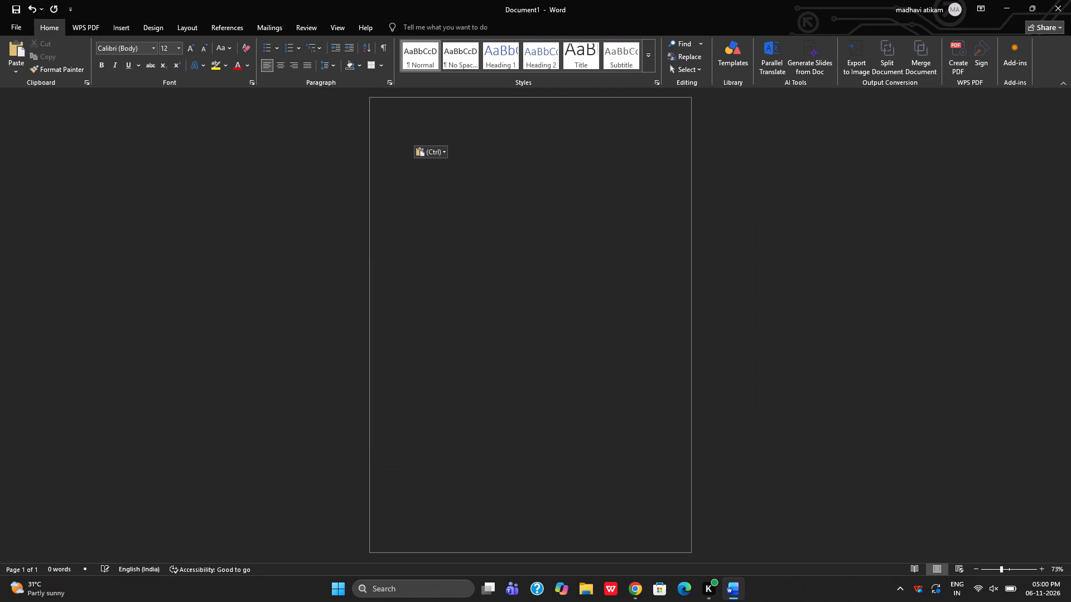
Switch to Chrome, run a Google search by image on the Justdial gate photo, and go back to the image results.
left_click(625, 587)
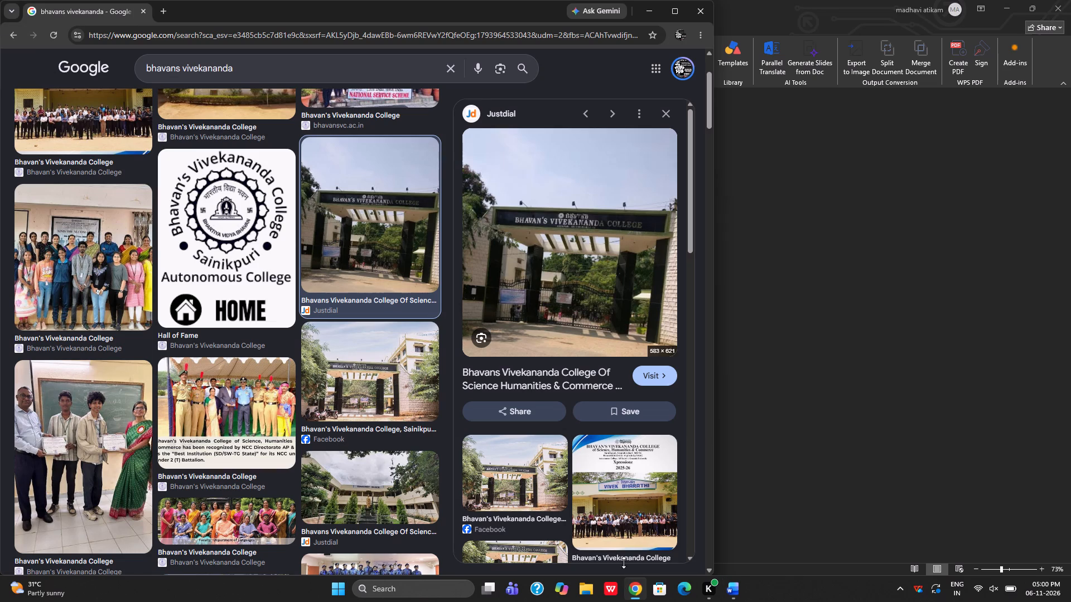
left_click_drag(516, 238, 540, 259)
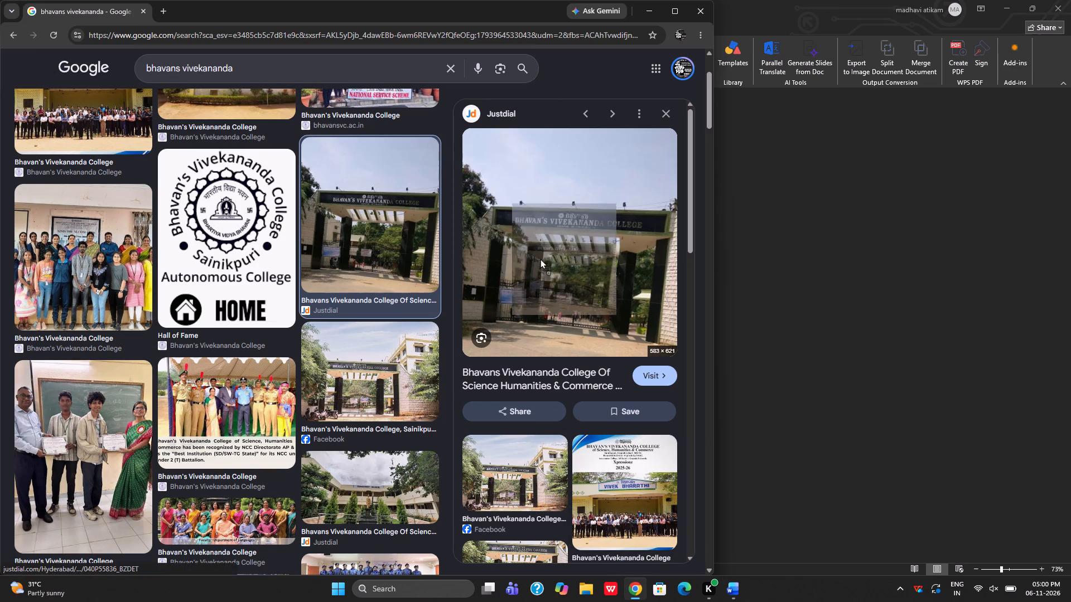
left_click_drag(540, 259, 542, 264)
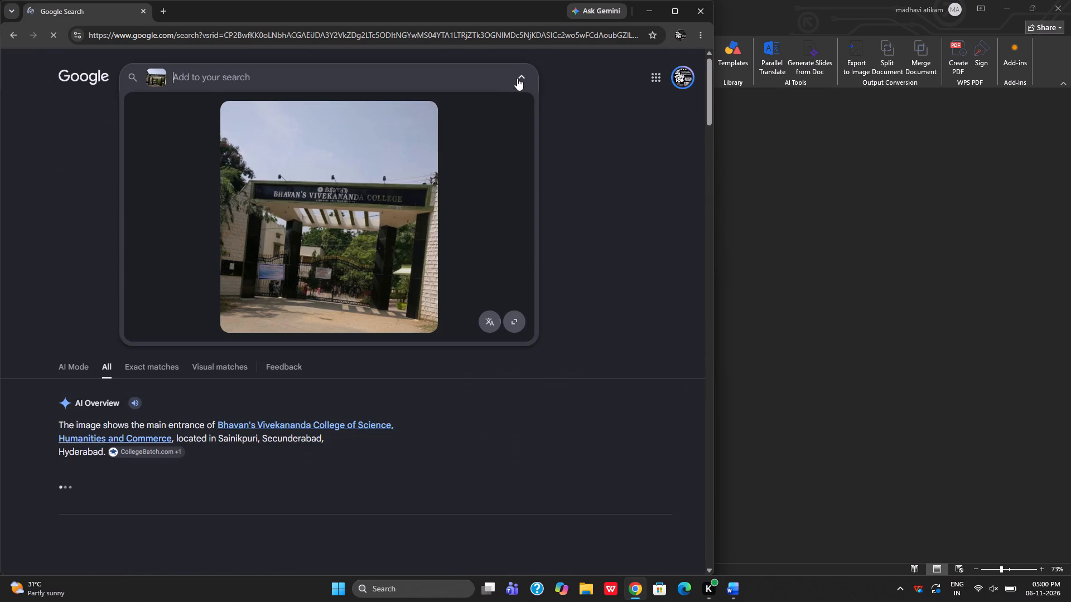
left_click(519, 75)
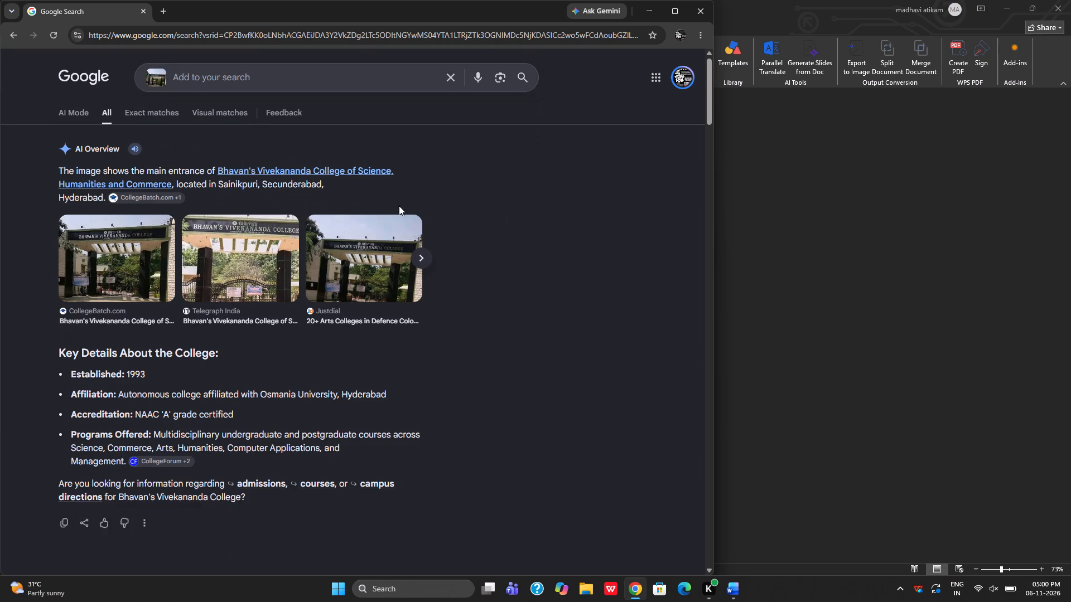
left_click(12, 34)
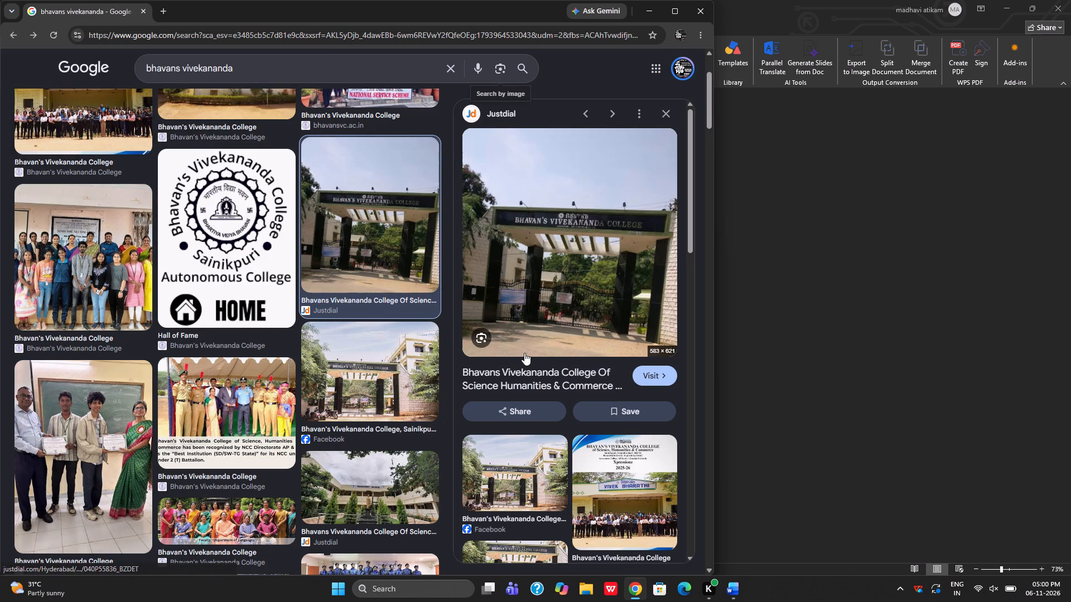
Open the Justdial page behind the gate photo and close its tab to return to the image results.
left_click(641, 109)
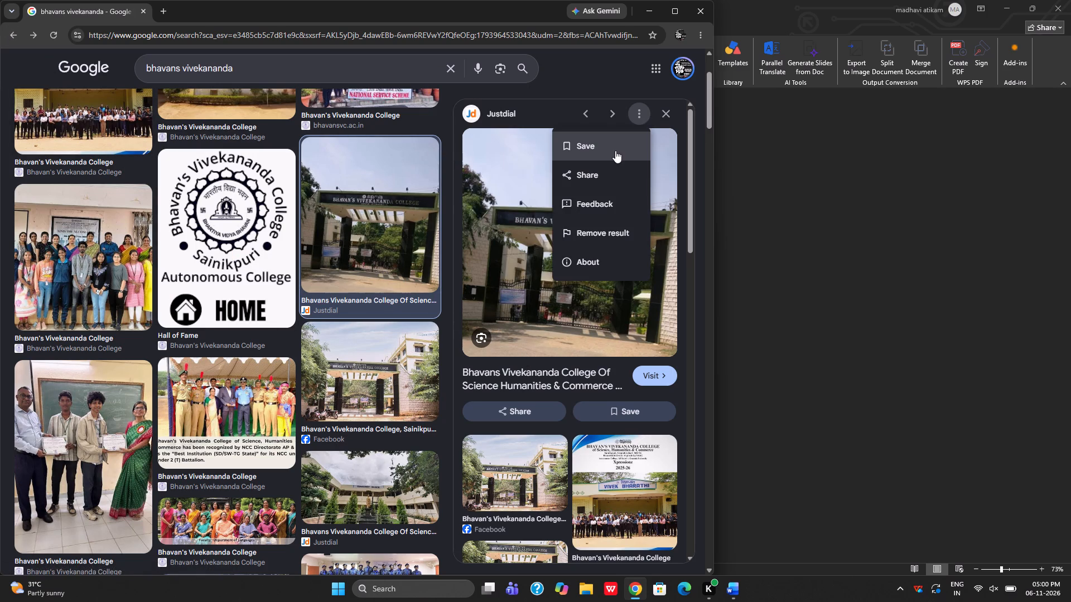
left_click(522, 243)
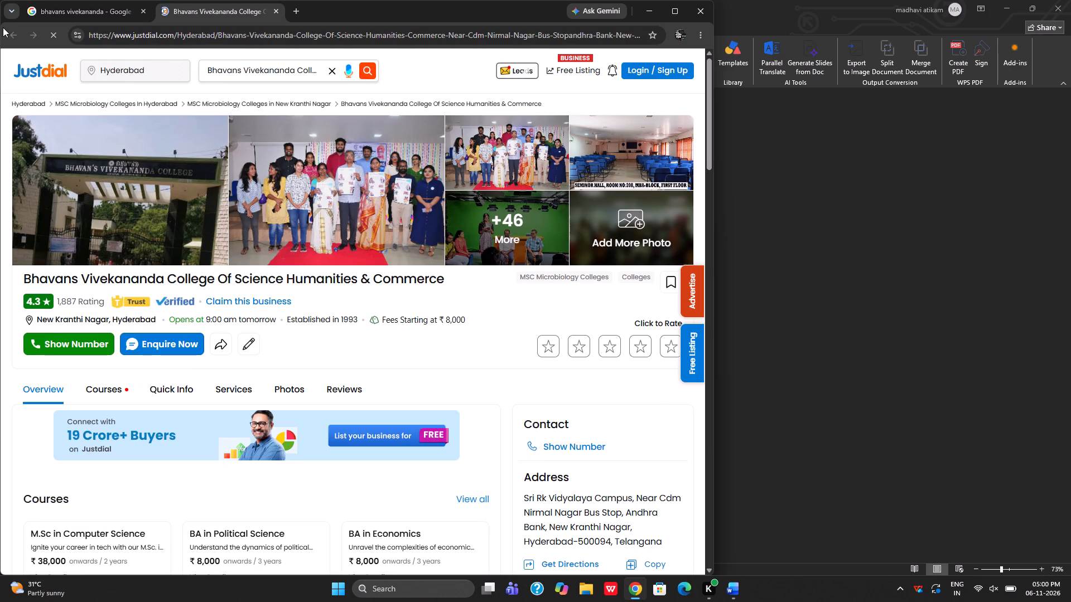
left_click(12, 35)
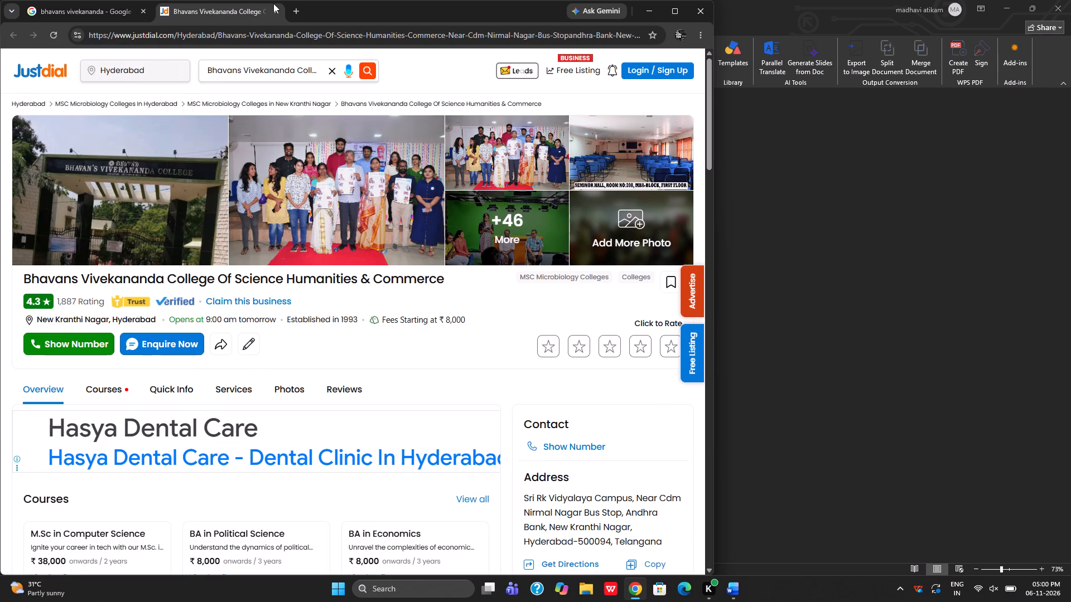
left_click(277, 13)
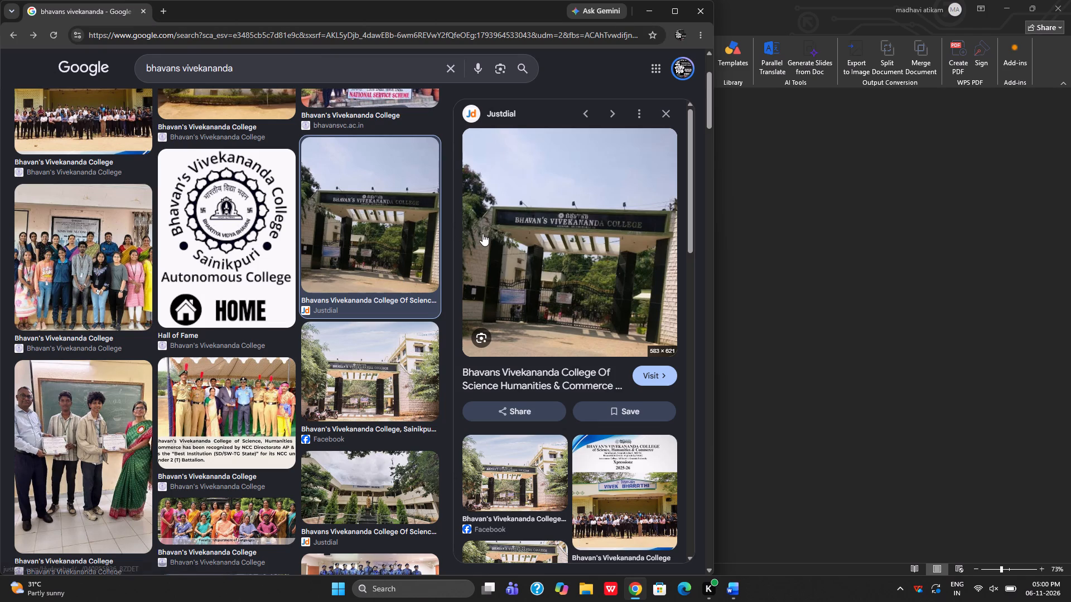
Copy the Justdial photo of the college entrance gate and paste it into the Word document.
right_click(483, 234)
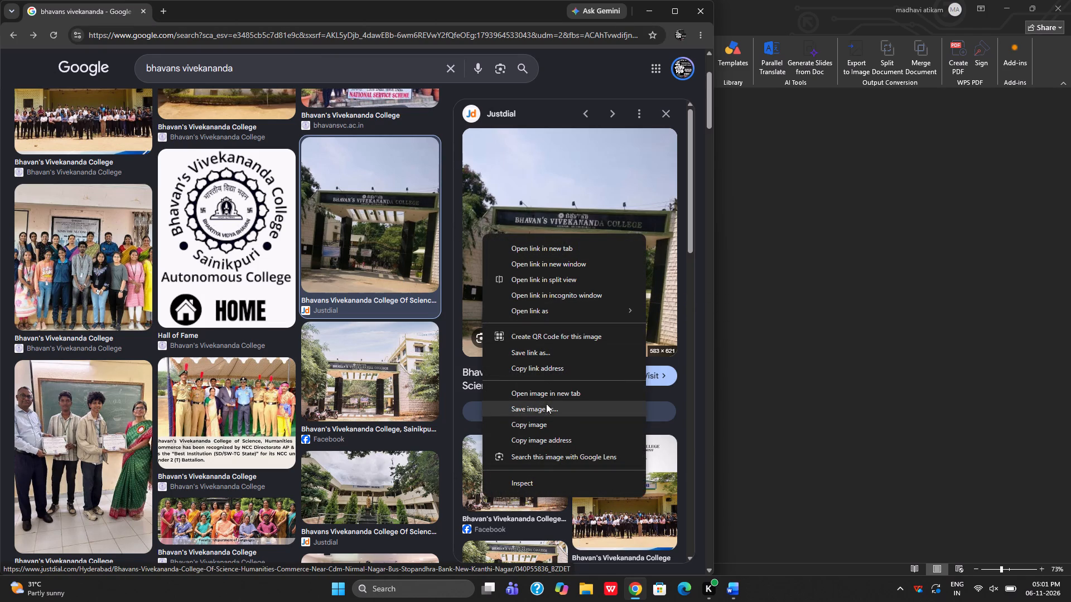
left_click(536, 427)
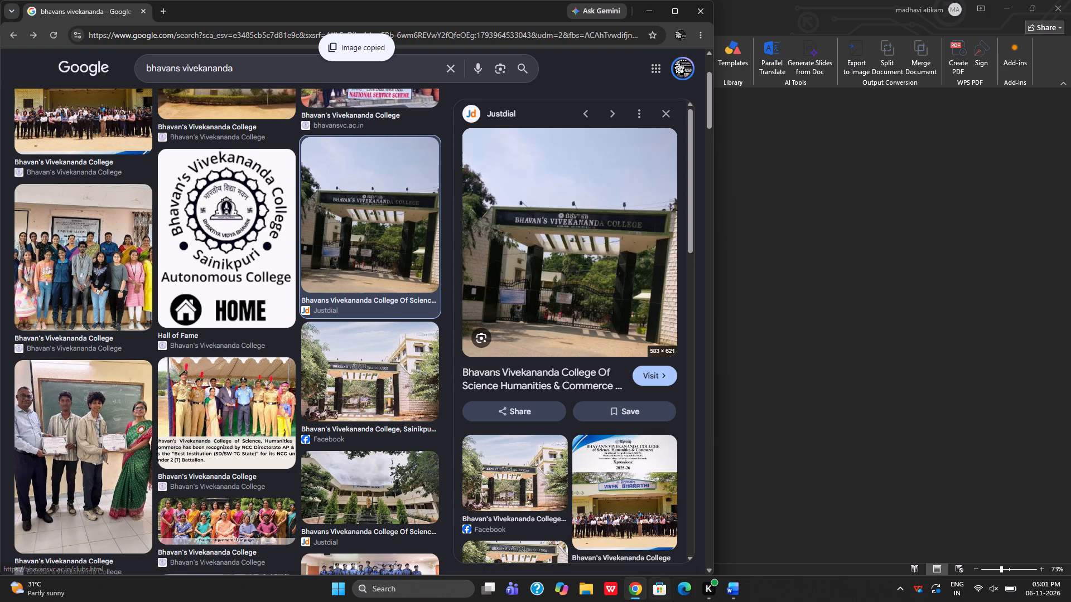
left_click(729, 591)
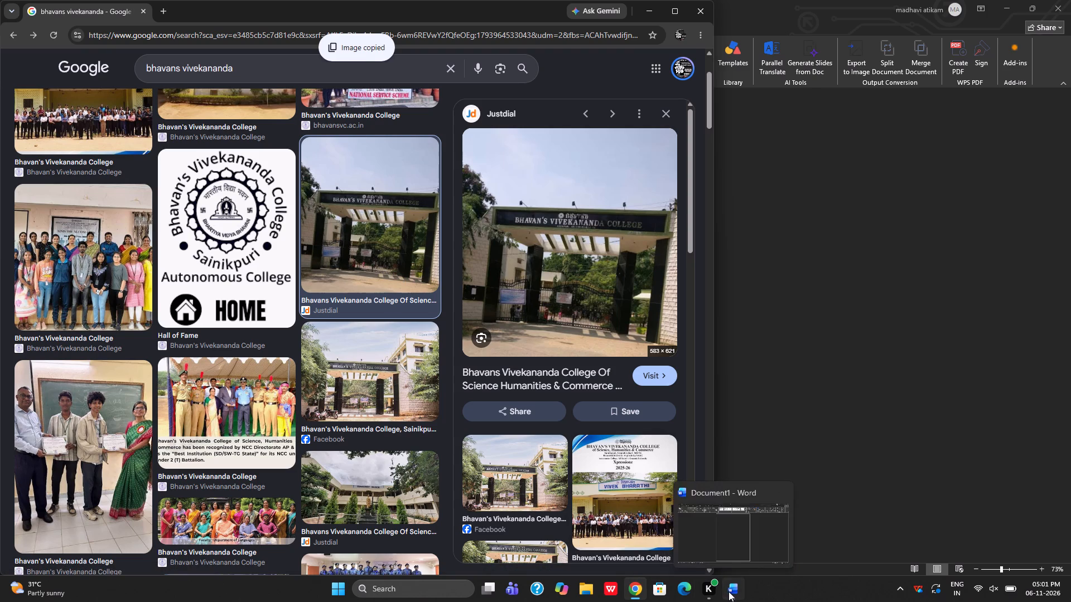
key("ctrl+v")
left_click(393, 212, "ctrl")
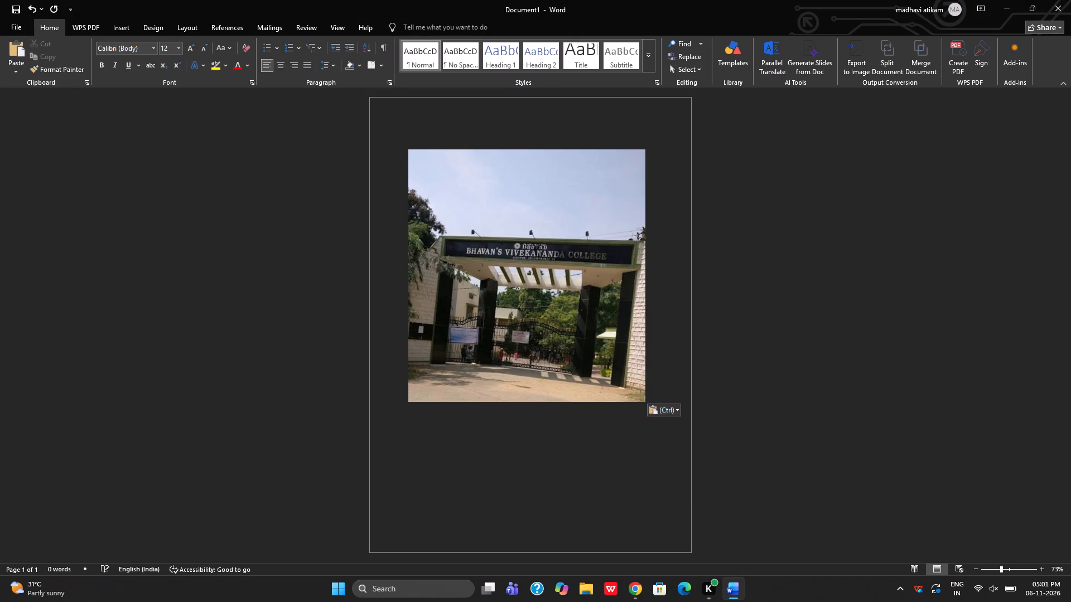
Start a new empty line below the pasted entrance gate photo.
left_click(495, 462)
left_click(597, 414)
key("Return")
Set the font size to 28 on the empty line below the gate photo and add another new line.
key("Down")
left_click(179, 51)
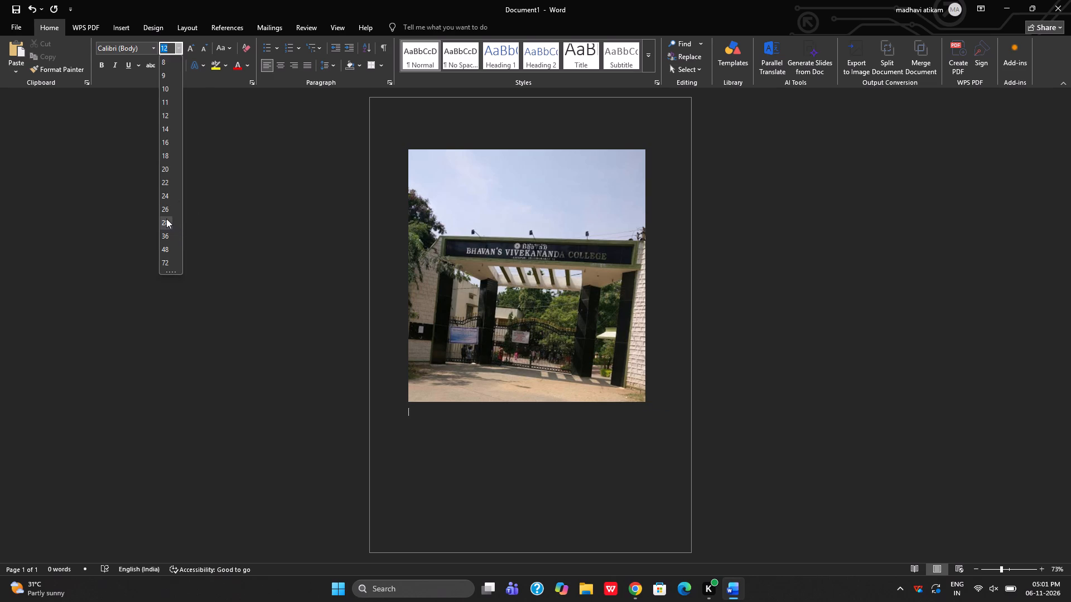
left_click(166, 219)
key("Down")
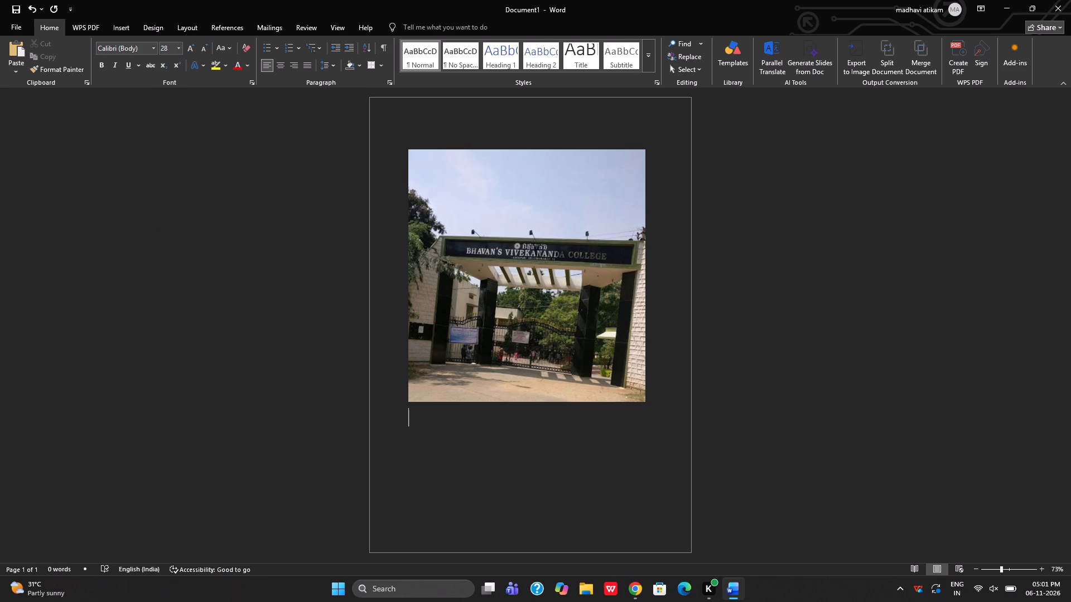
key("Return")
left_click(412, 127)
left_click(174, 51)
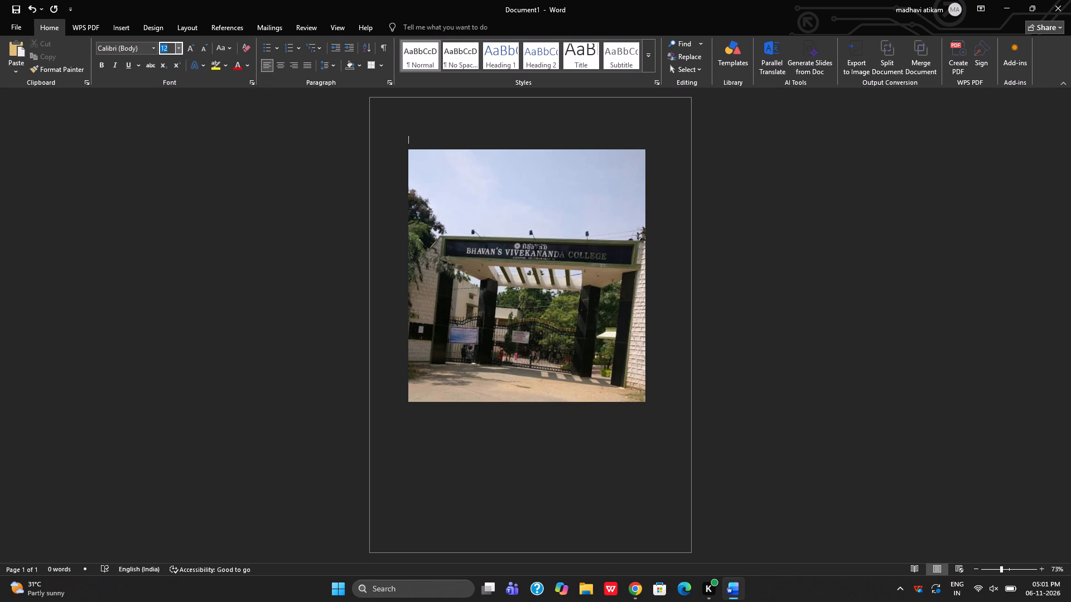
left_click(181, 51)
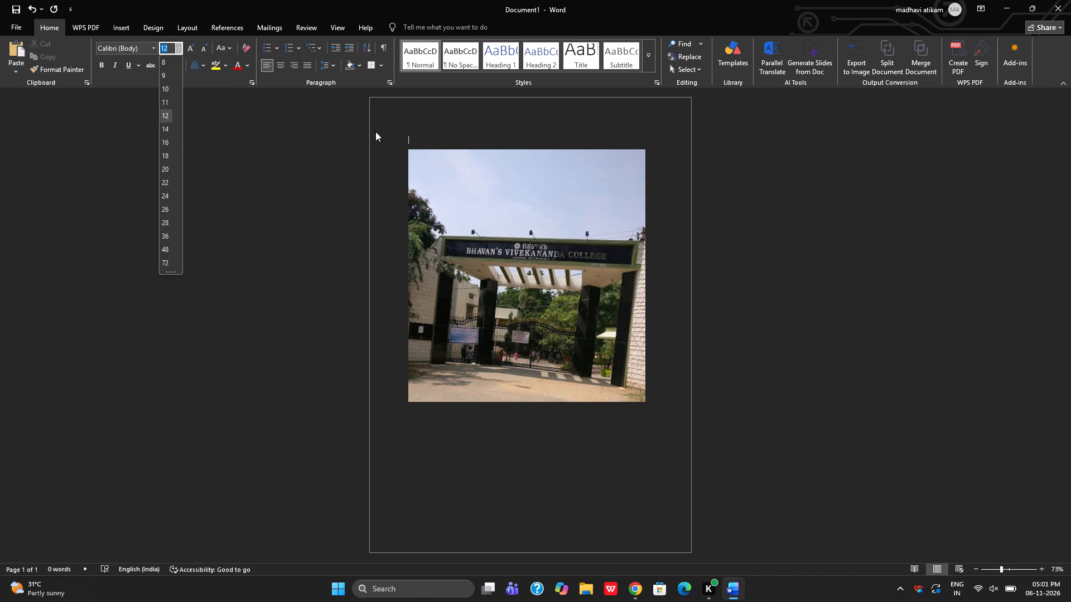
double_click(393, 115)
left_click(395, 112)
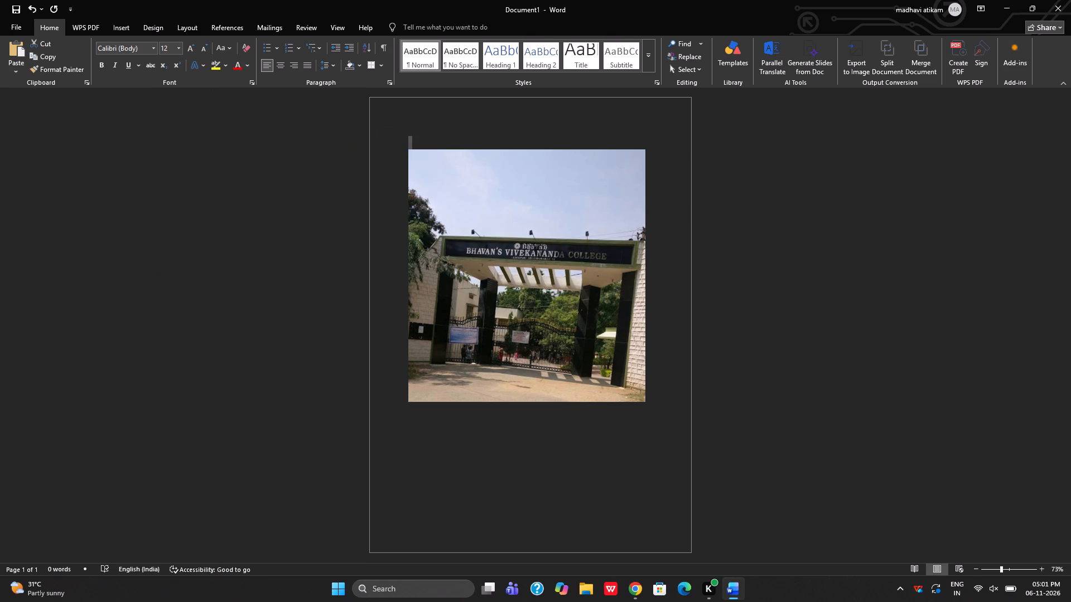
Open the page header for editing and enter "BHAVANS VIVEKANANDA COLLEGE" in font size 28.
double_click(395, 112)
left_click(401, 111)
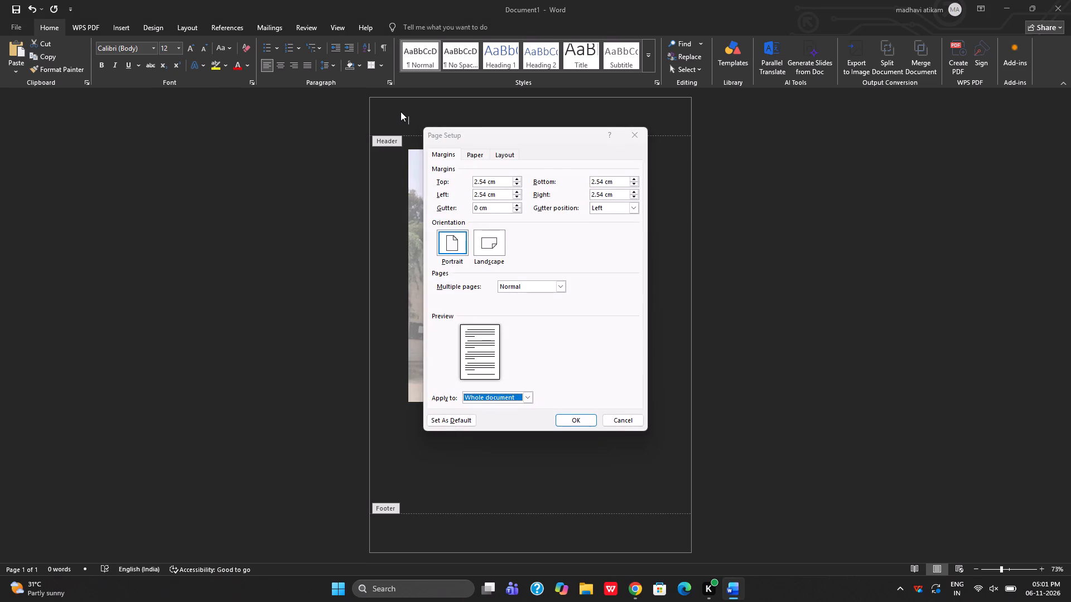
left_click(636, 137)
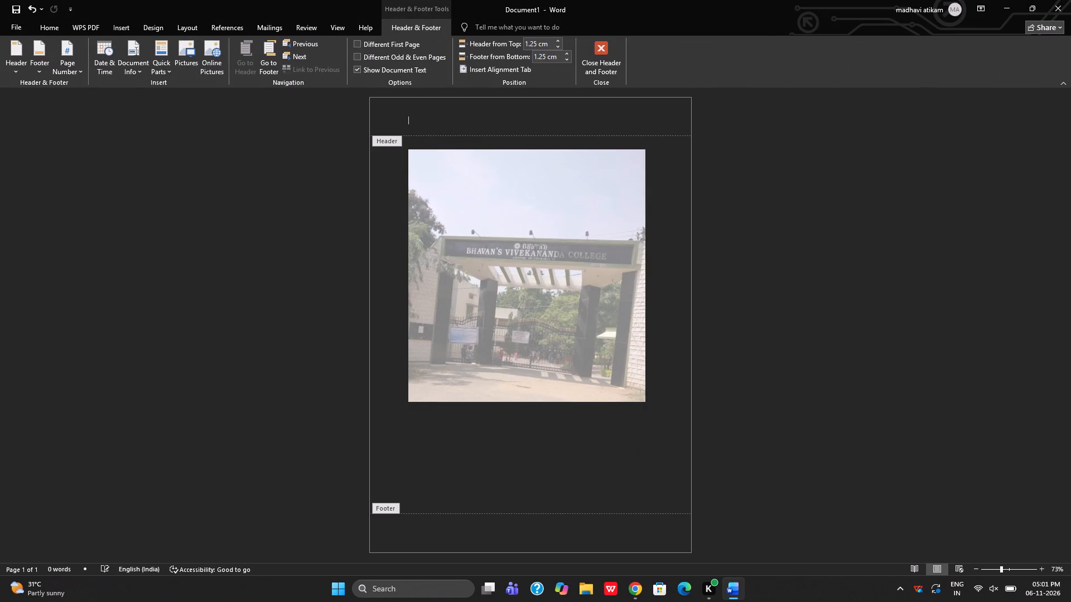
left_click_drag(61, 23, 148, 52)
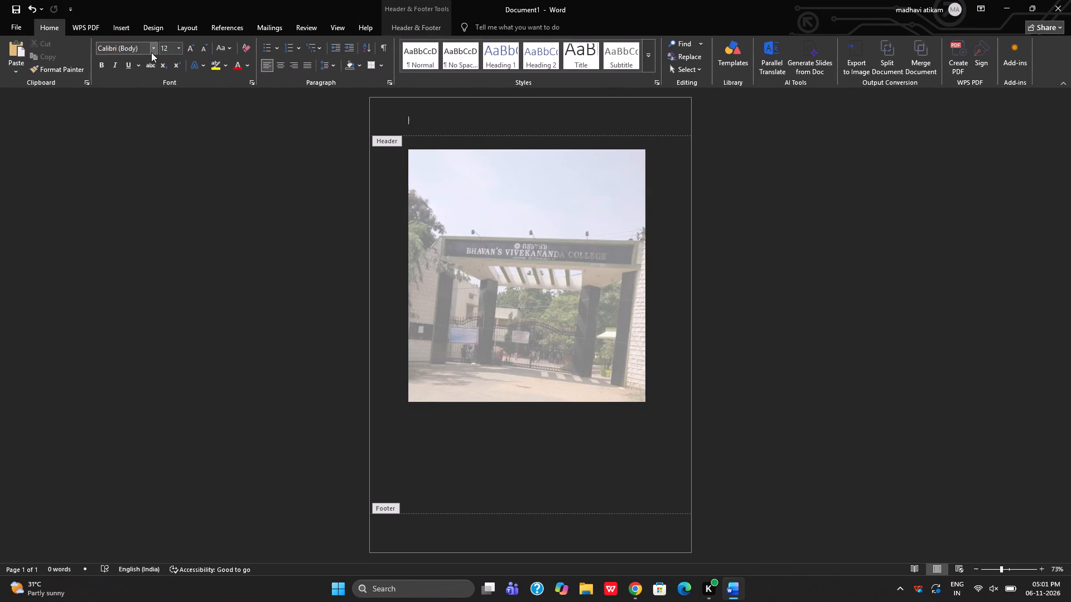
left_click(176, 48)
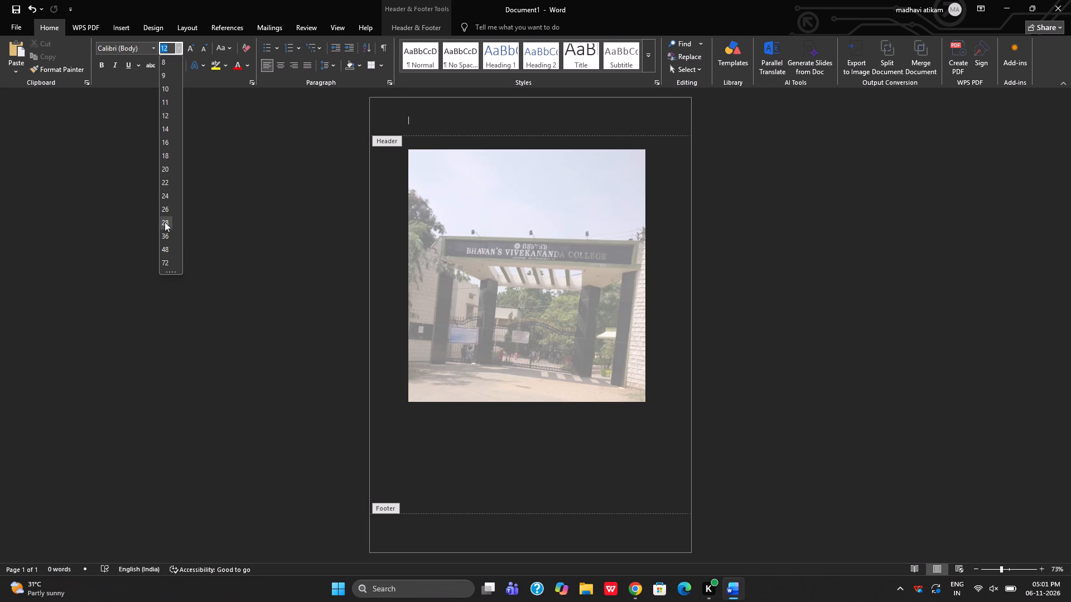
left_click(165, 222)
type("BHAV")
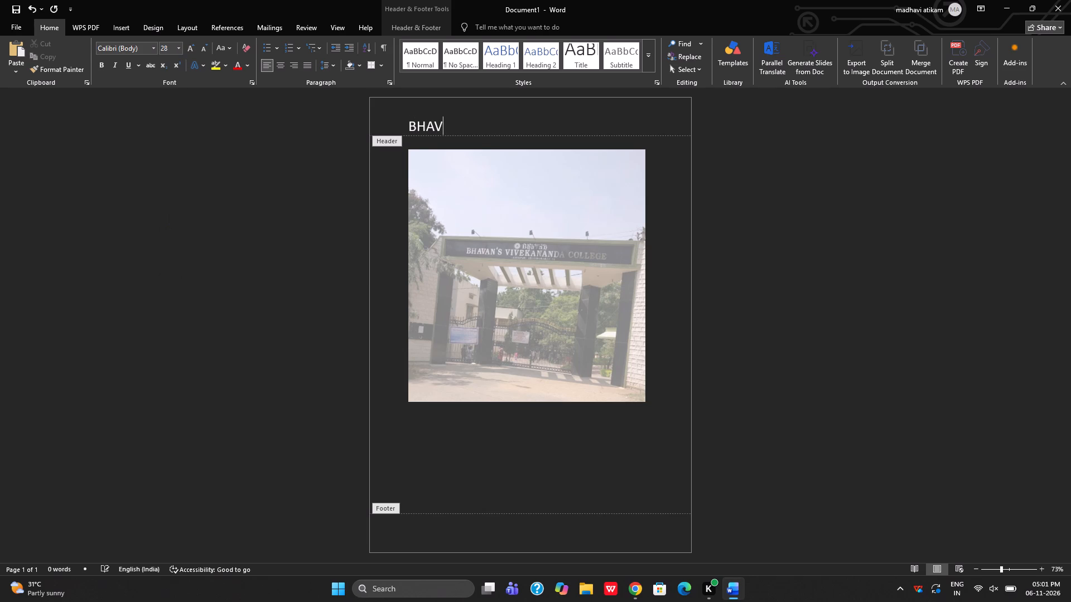
type("ANS VIVE")
type("KANANDA")
key("space")
type("COLLEGE")
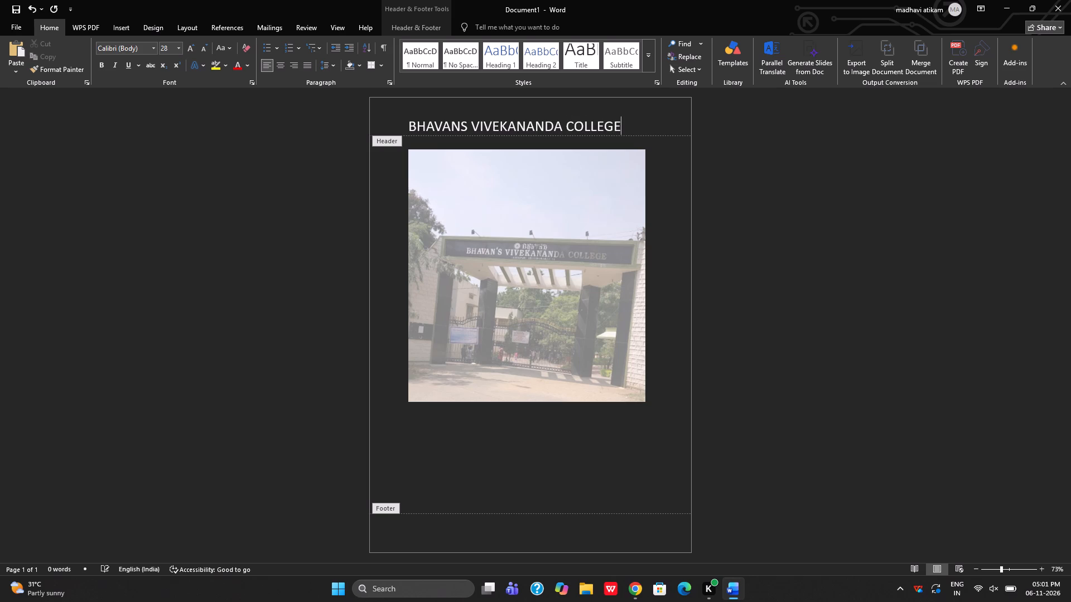
Leave the header and place the cursor in the document body below the gate photo.
left_click(458, 467)
key("Return")
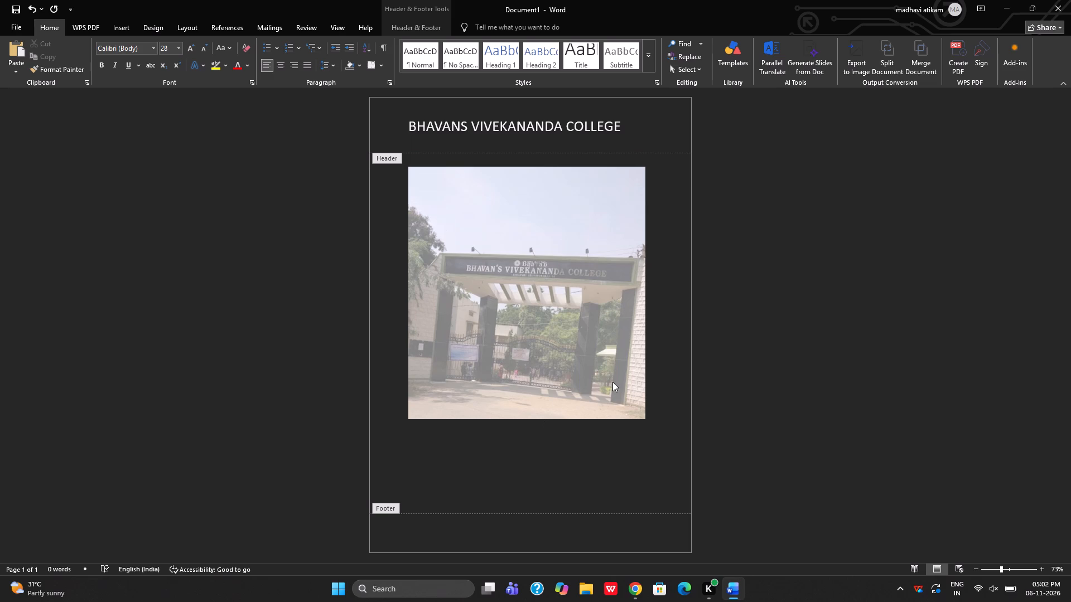
key("BackSpace")
left_click(677, 438)
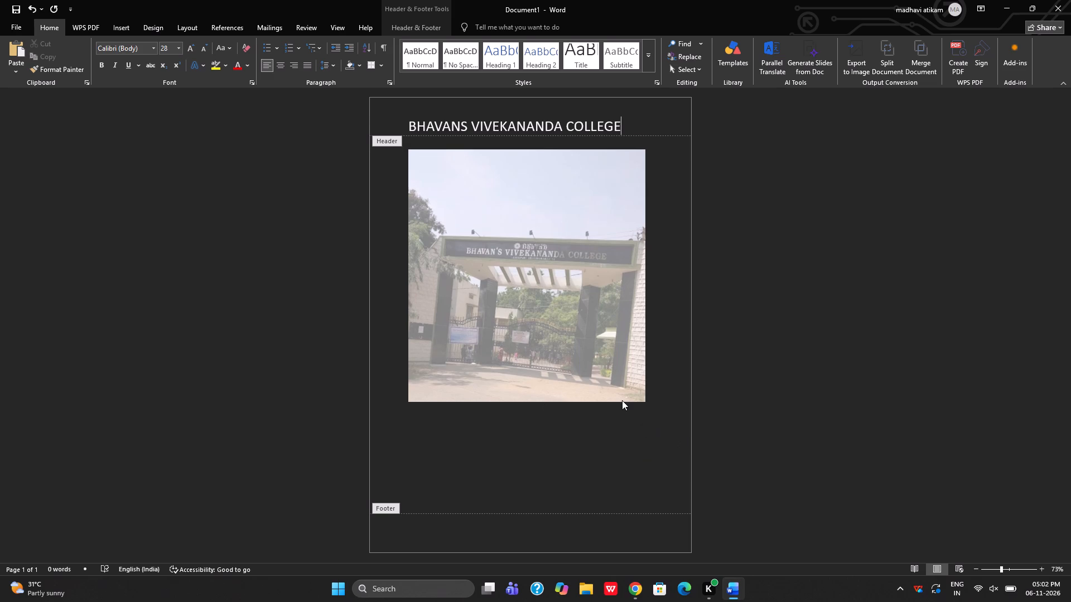
double_click(622, 400)
left_click(421, 438)
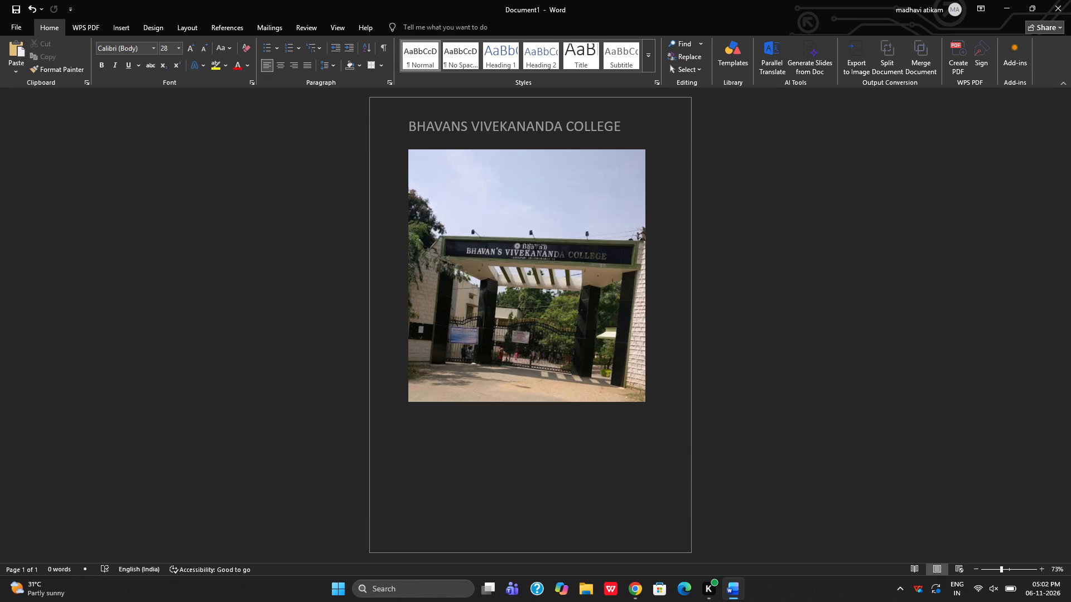
Switch to Chrome, return to the general Google results, and open the college website's About Us history page.
left_click(637, 596)
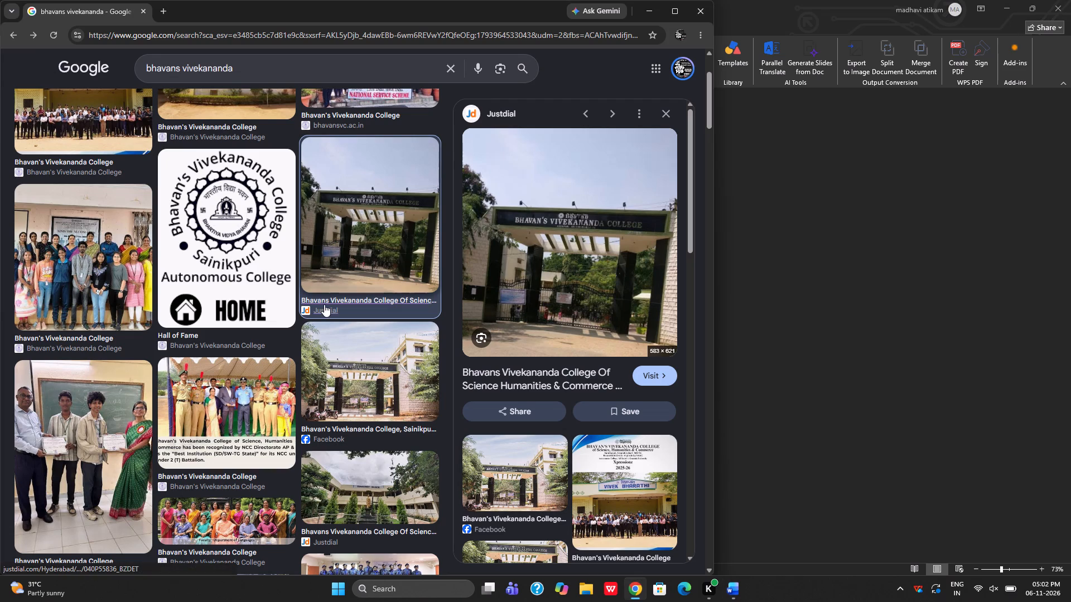
left_click(12, 28)
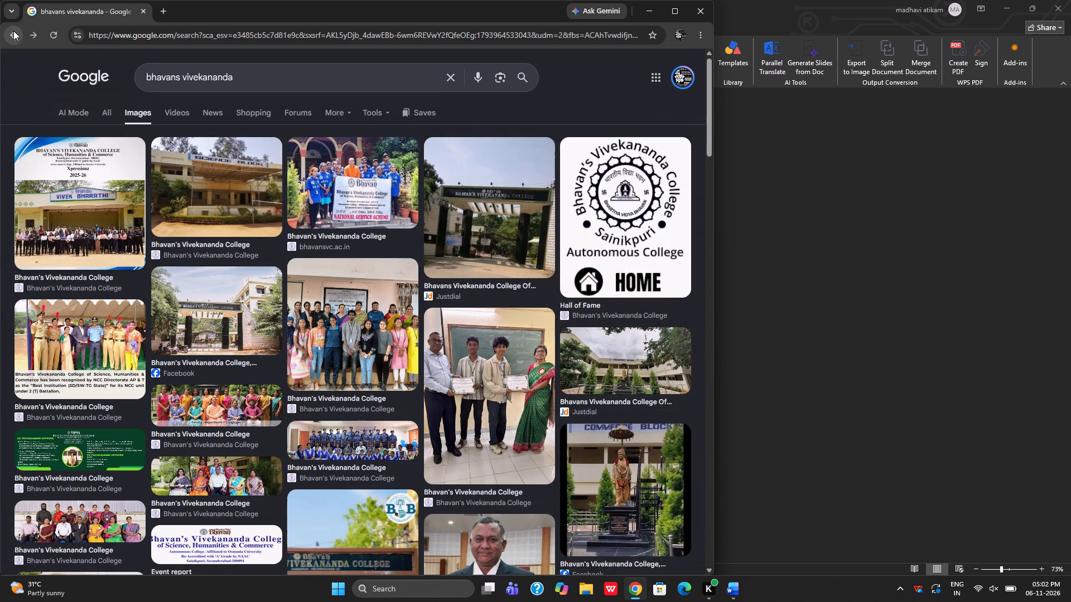
left_click(8, 39)
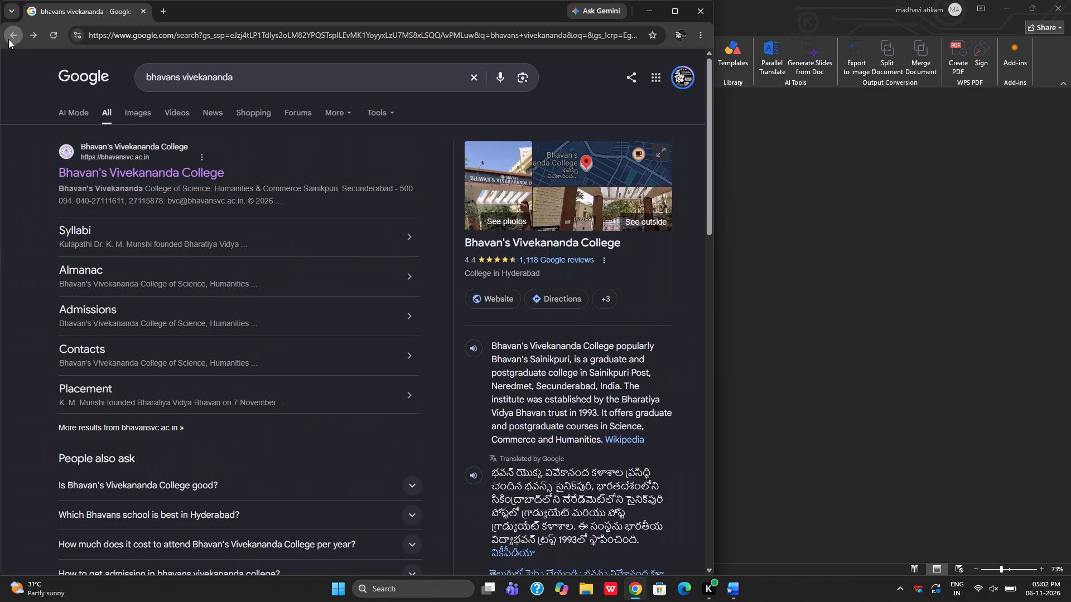
left_click(165, 169)
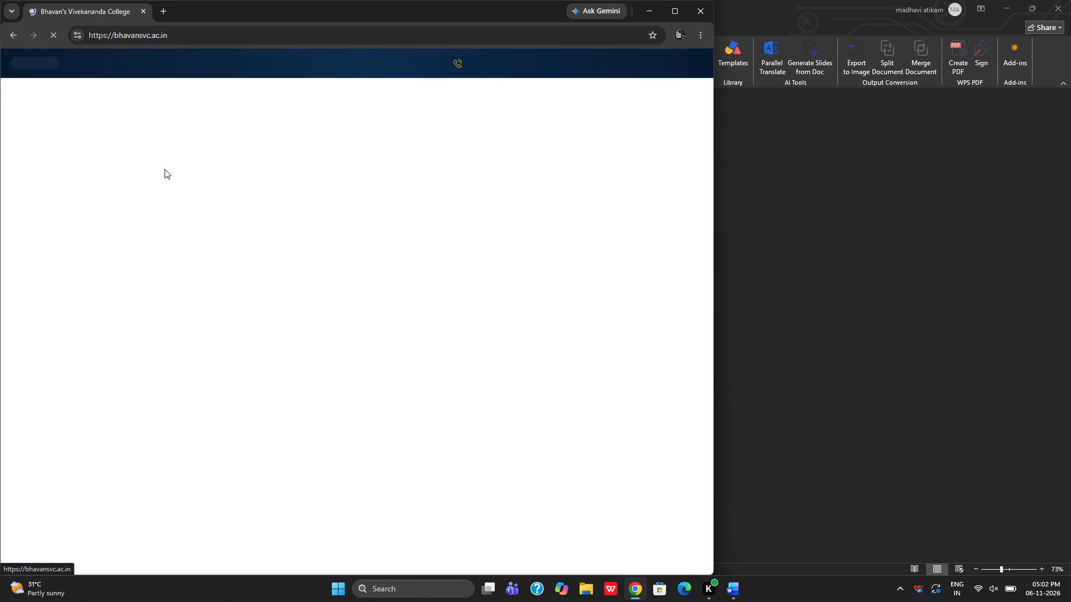
left_click_drag(251, 96, 260, 121)
left_click(260, 121)
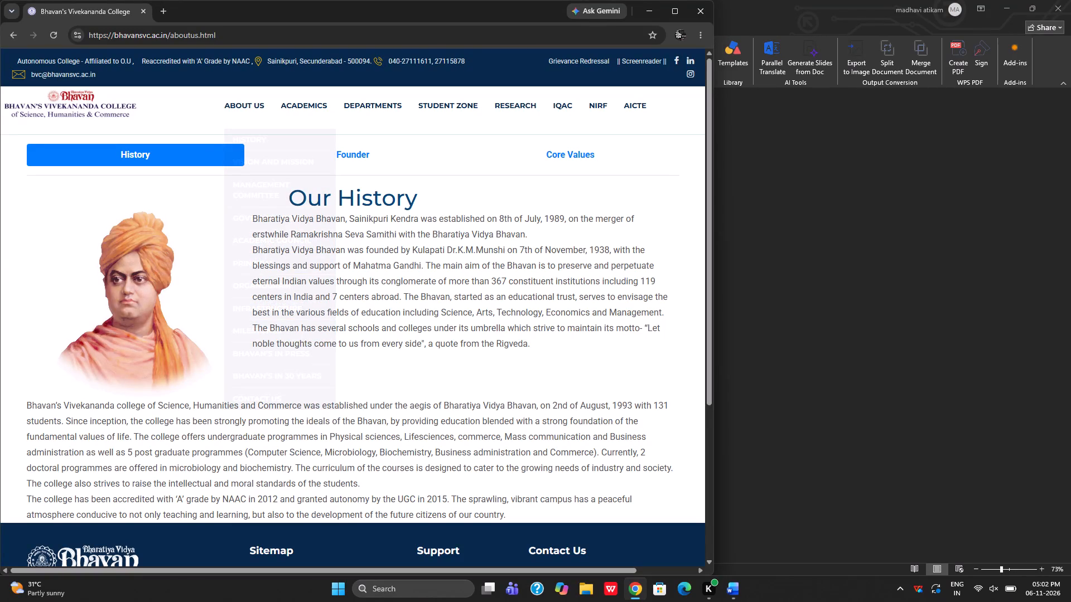
Copy the Our History text beside the portrait, up to "a quote from the Rigveda", and paste it into Word below the gate photo.
left_click_drag(254, 218, 485, 367)
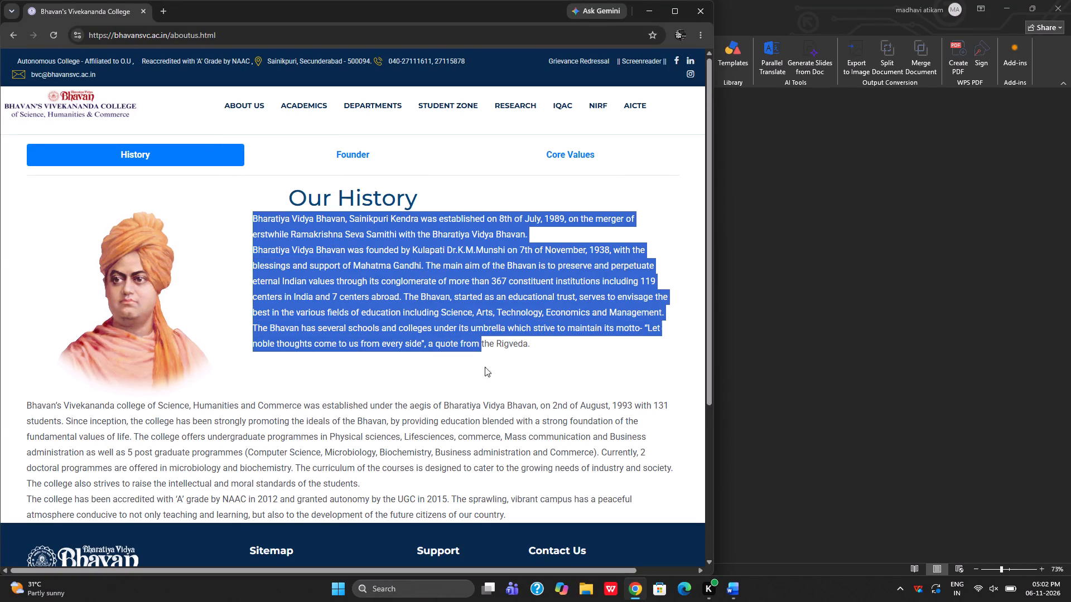
left_click_drag(485, 367, 527, 360)
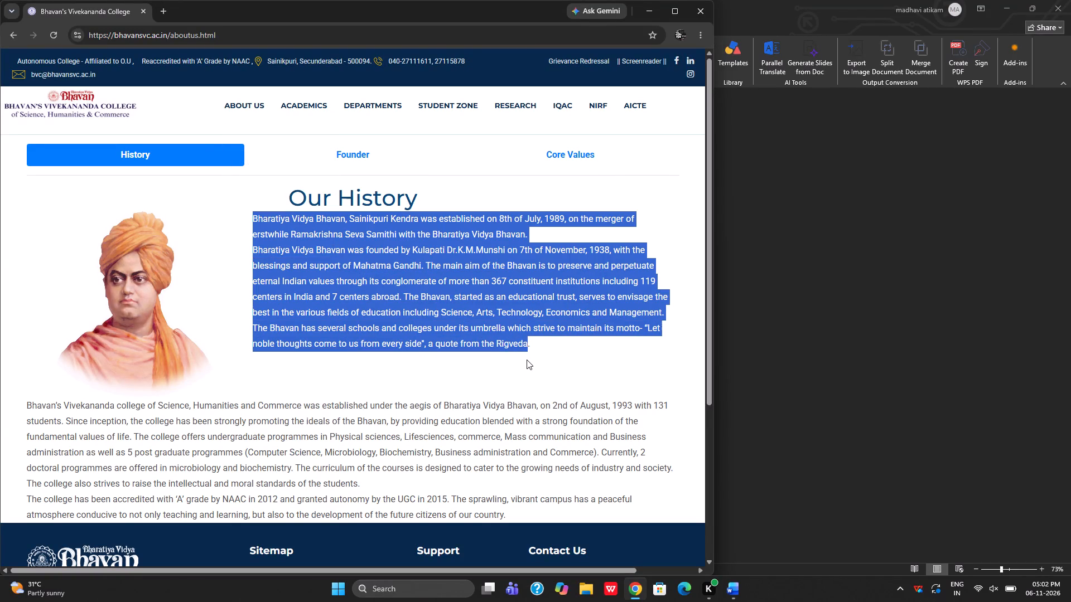
key("ctrl+c")
left_click(734, 593)
key("ctrl+v")
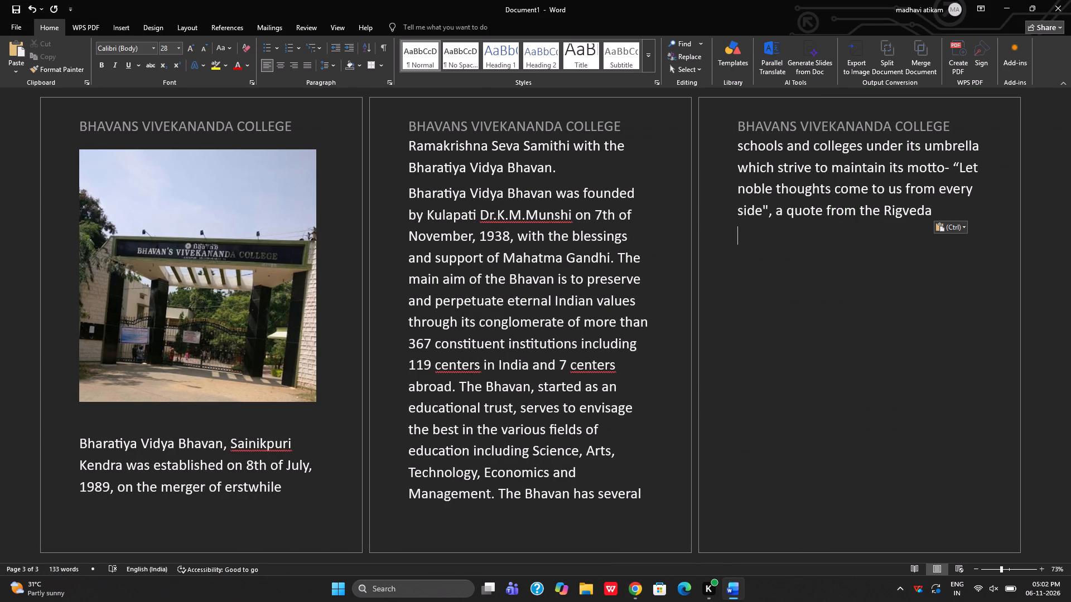
Set the font size to 18 on the empty line after the pasted history text.
left_click(176, 49)
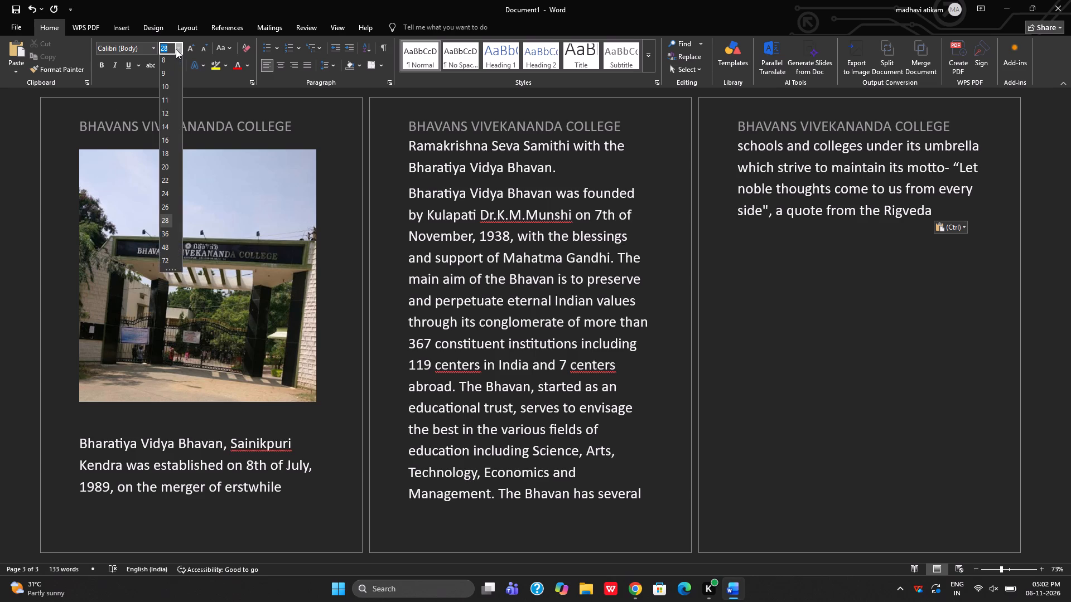
left_click(165, 155)
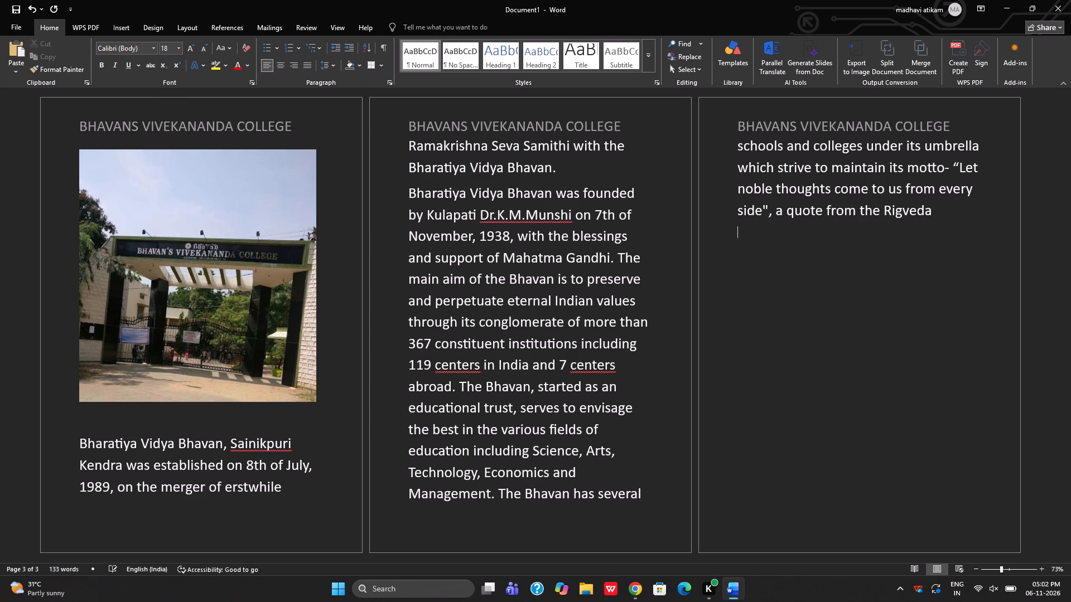
Set the history text below the photo, from "Bharatiya Vidya Bhavan, Sainikpuri" to "erstwhile", to font size 10.
left_click_drag(78, 443, 311, 497)
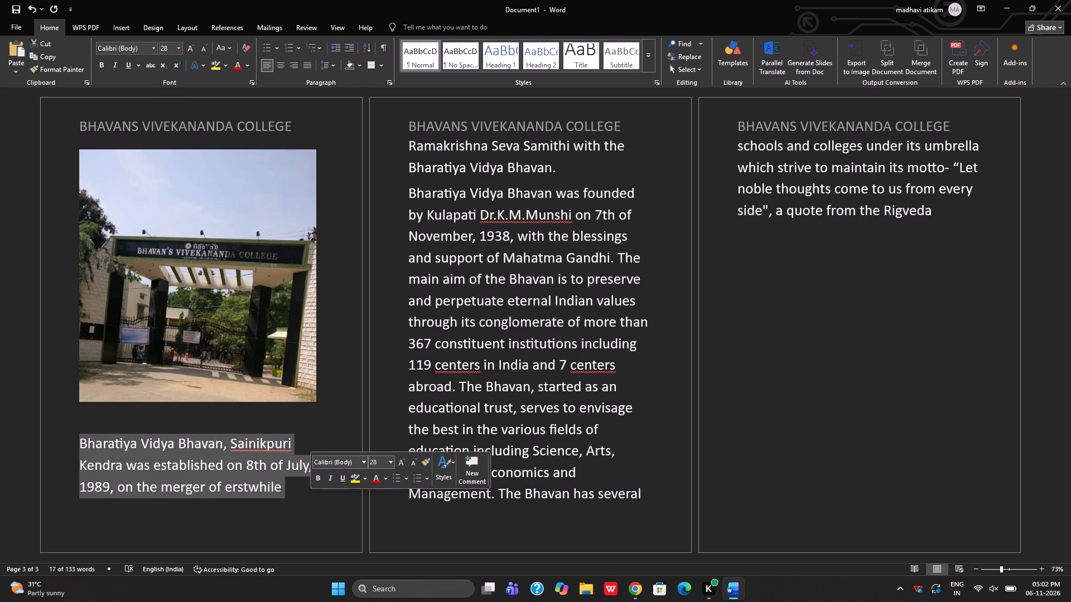
left_click(180, 45)
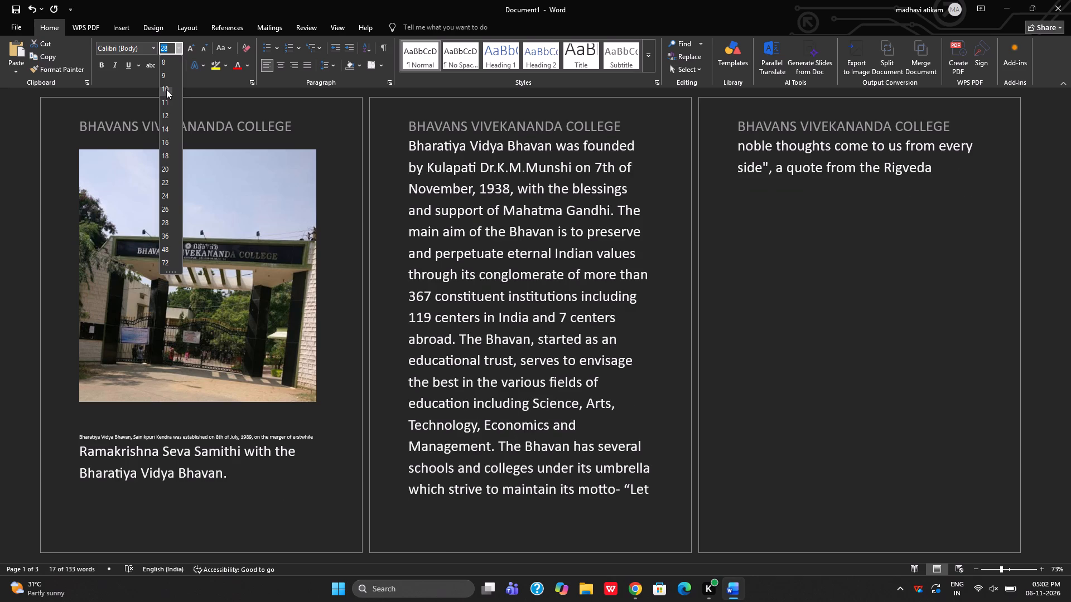
left_click(166, 89)
Set "Ramakrishna Seva Samithi with the Bharatiya Vidya Bhavan" below the photo to font size 12.
left_click_drag(81, 451, 201, 482)
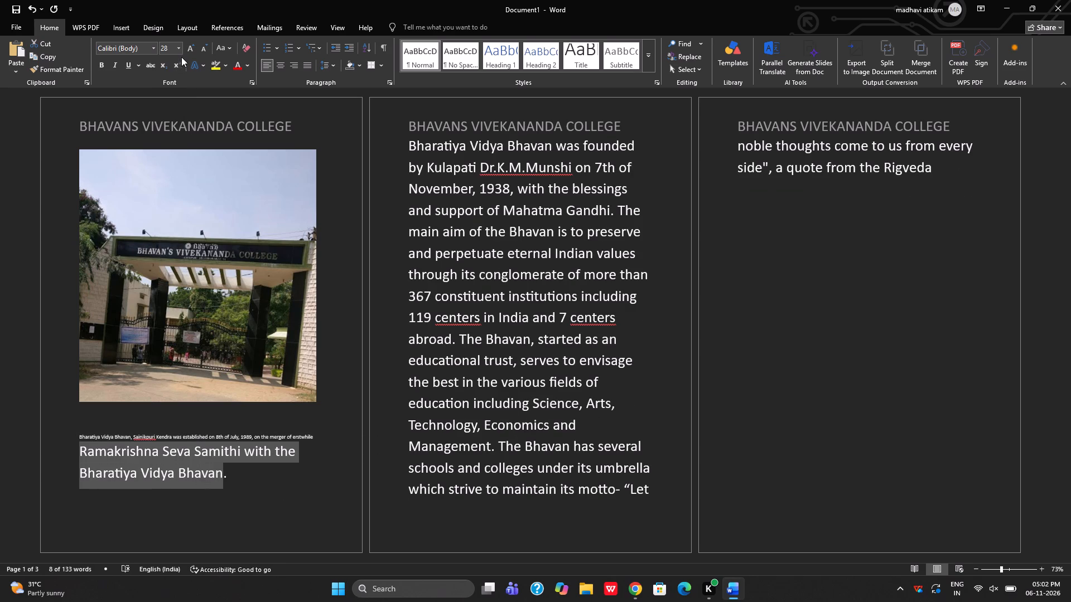
left_click_drag(177, 45, 168, 110)
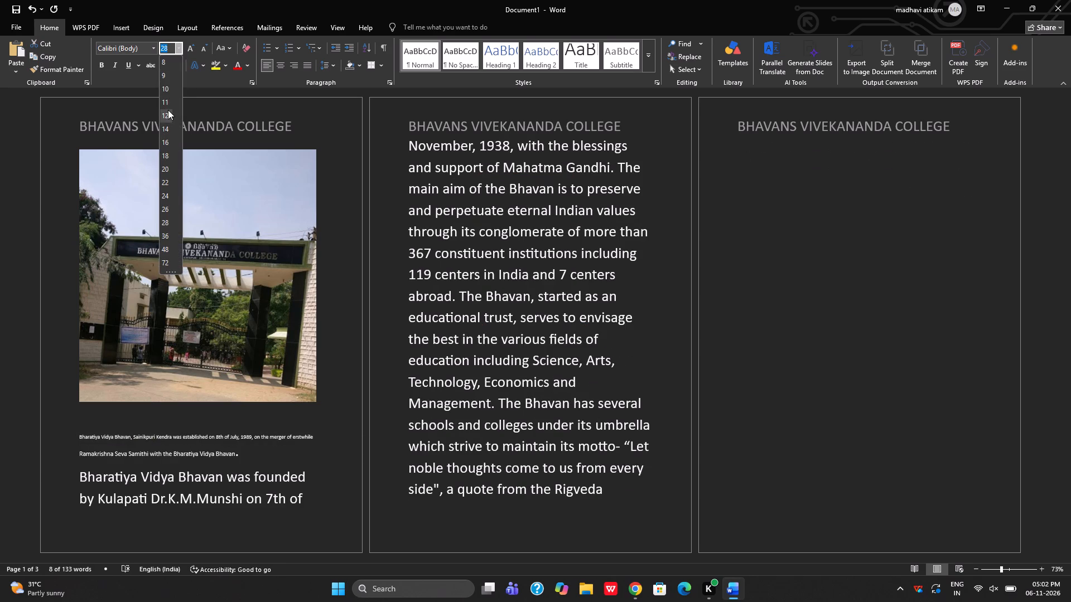
left_click_drag(168, 110, 167, 117)
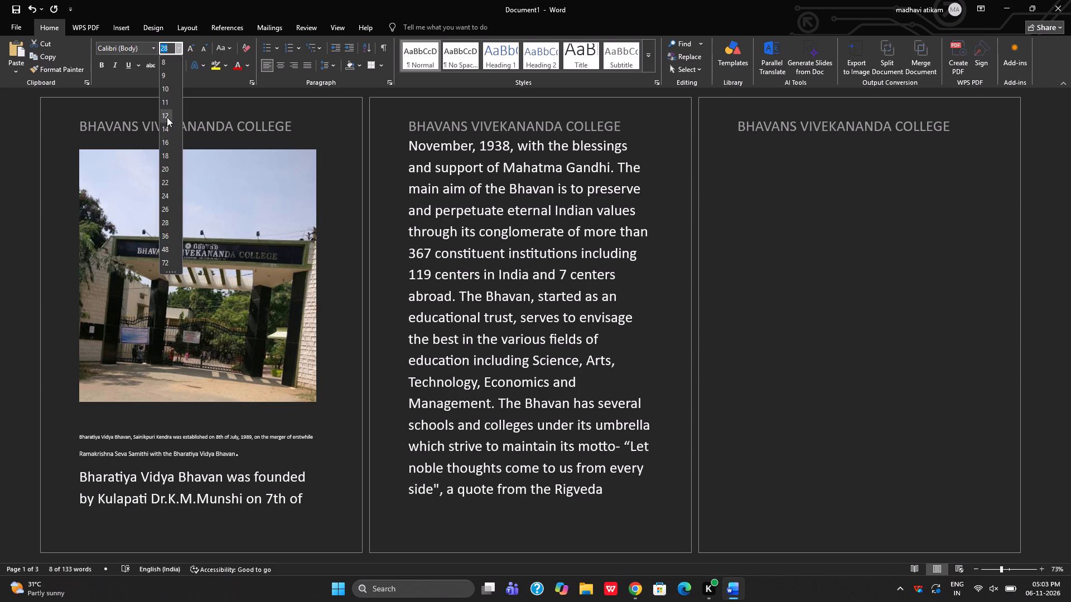
left_click_drag(167, 117, 166, 117)
left_click(166, 117)
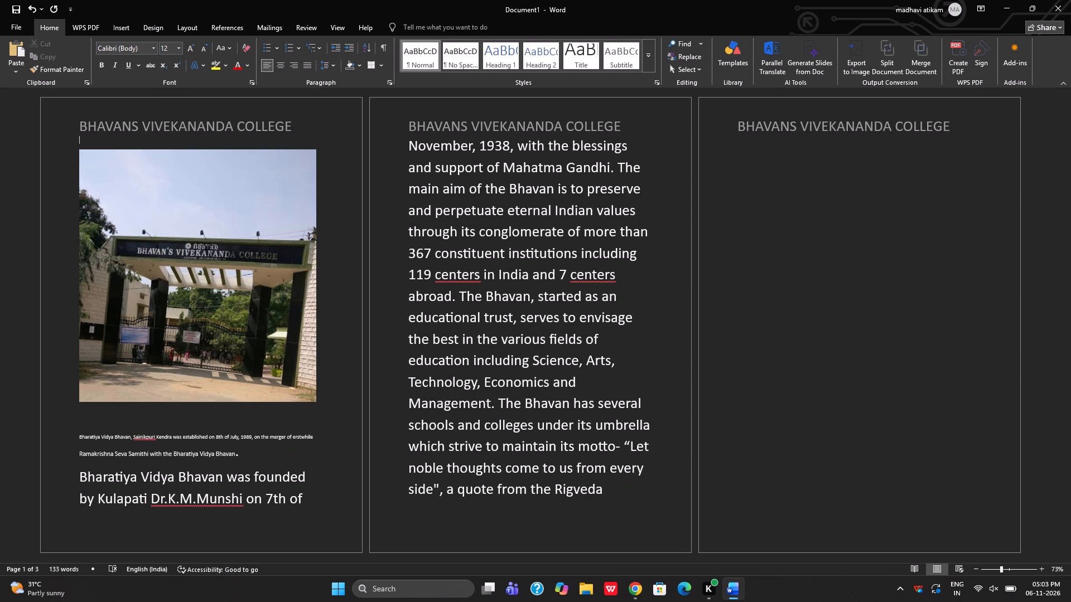
Set the first history paragraph, from "Bharatiya Vidya Bhavan, Sainikpuri" to "Bhavan" below the photo, to font size 14.
left_click_drag(81, 438, 219, 454)
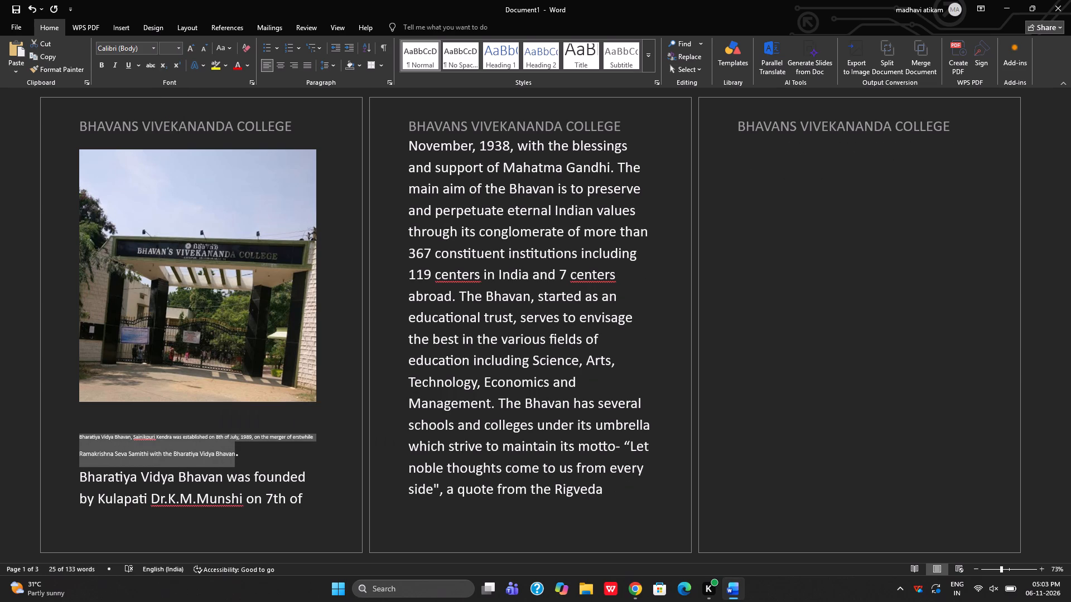
left_click(178, 46)
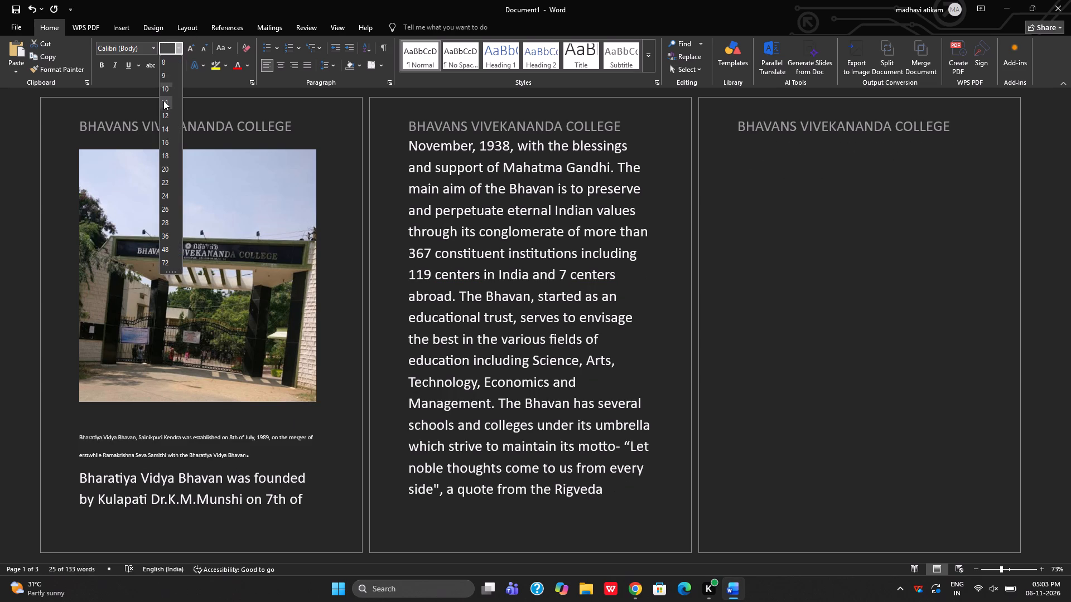
left_click(168, 128)
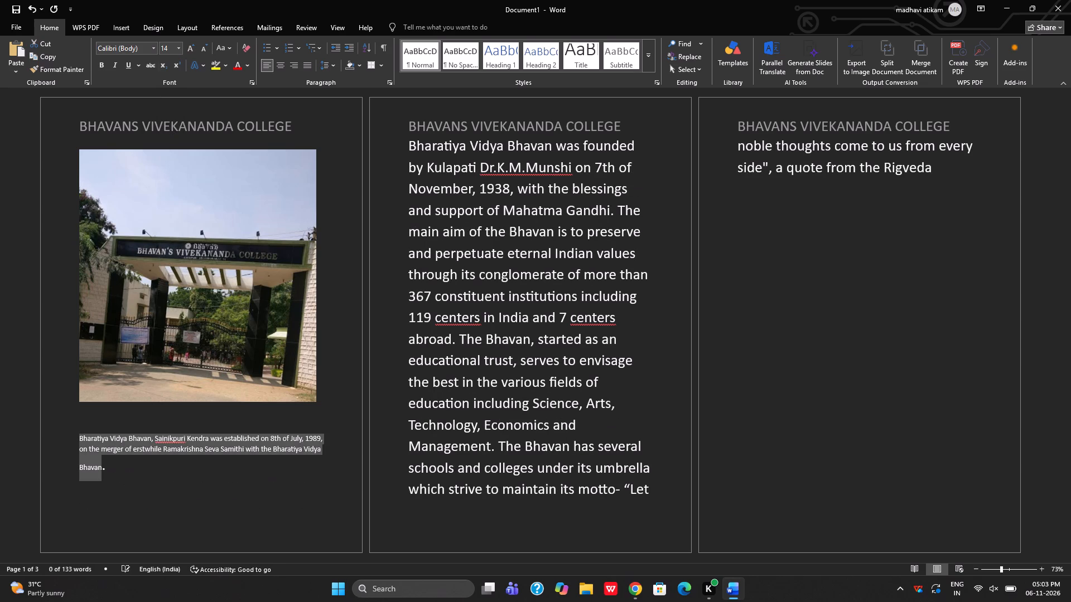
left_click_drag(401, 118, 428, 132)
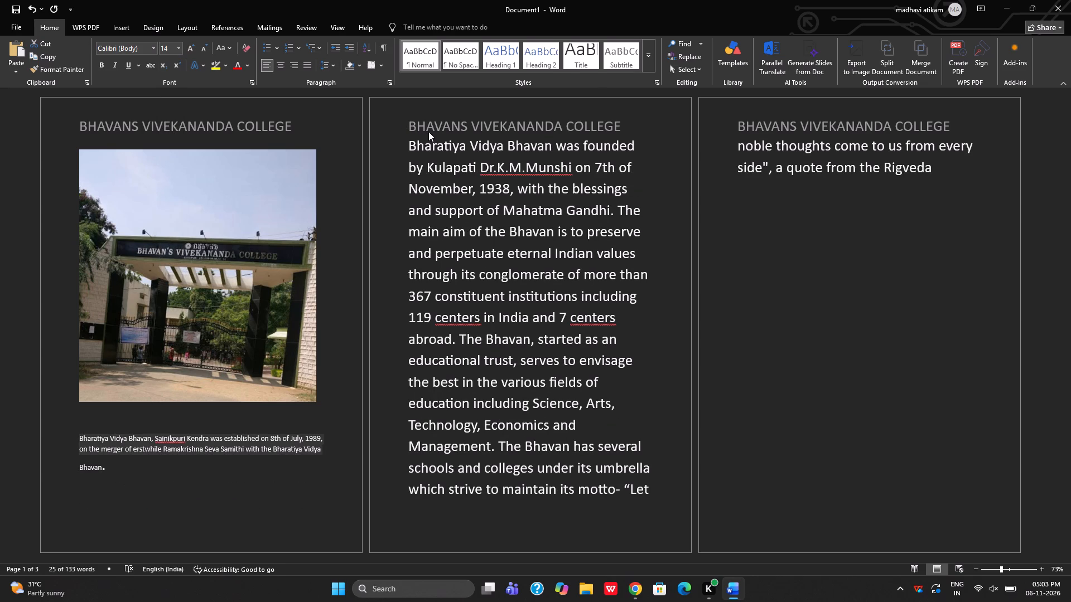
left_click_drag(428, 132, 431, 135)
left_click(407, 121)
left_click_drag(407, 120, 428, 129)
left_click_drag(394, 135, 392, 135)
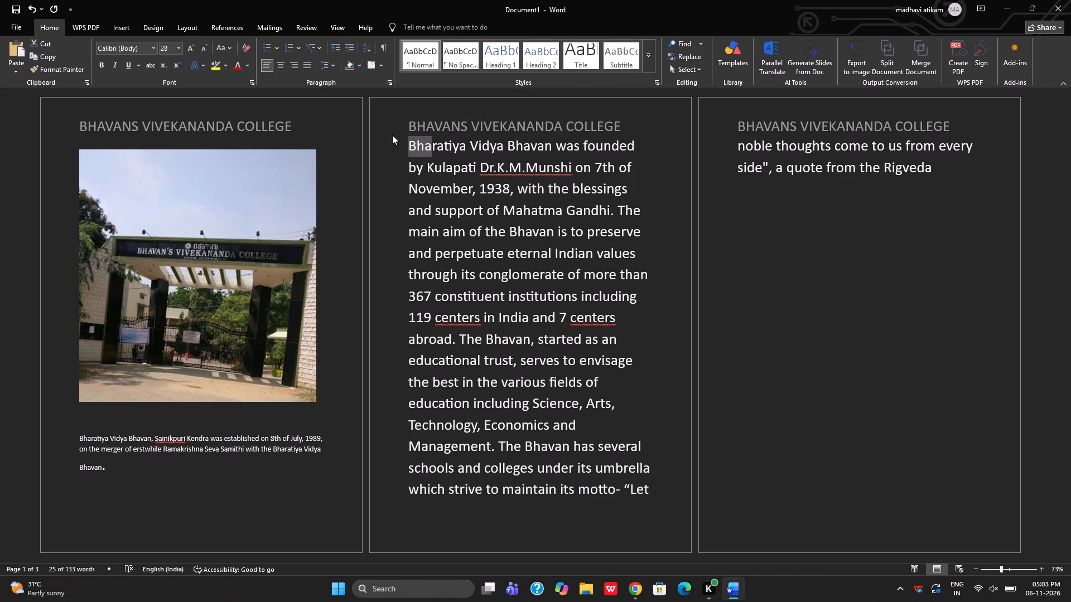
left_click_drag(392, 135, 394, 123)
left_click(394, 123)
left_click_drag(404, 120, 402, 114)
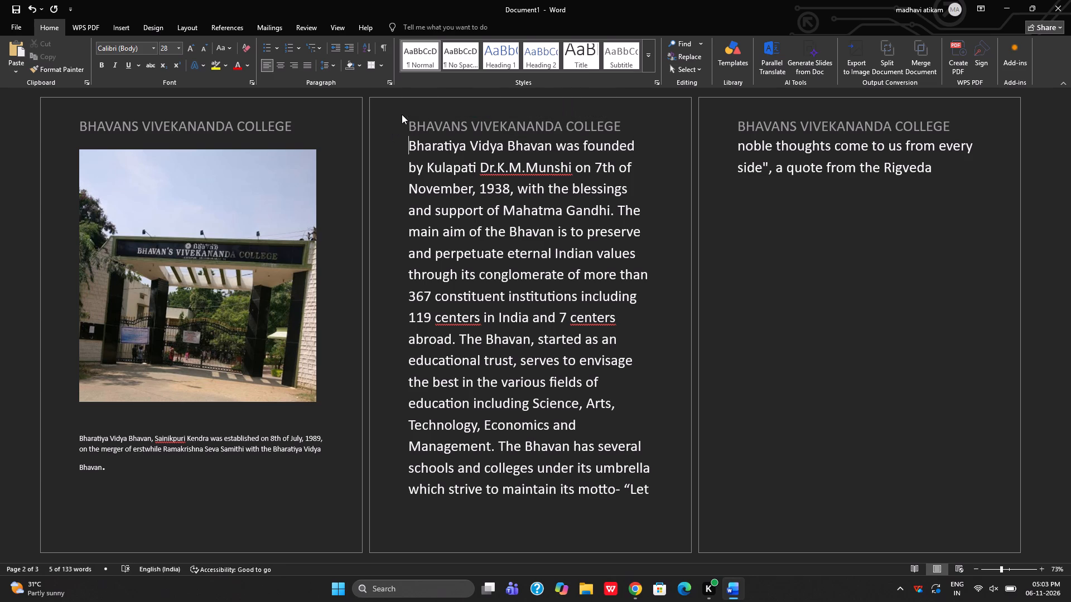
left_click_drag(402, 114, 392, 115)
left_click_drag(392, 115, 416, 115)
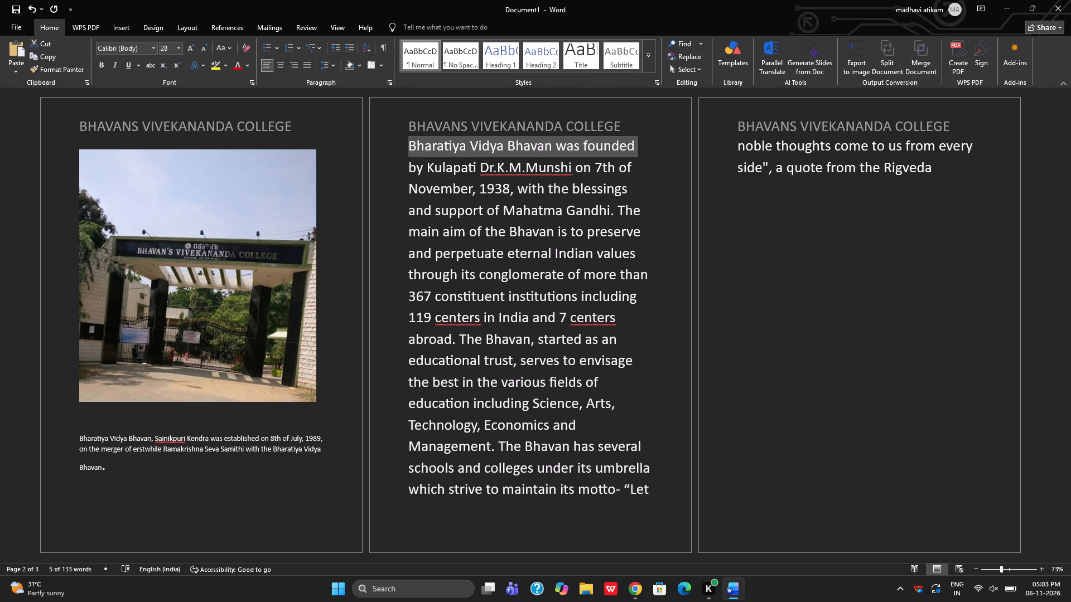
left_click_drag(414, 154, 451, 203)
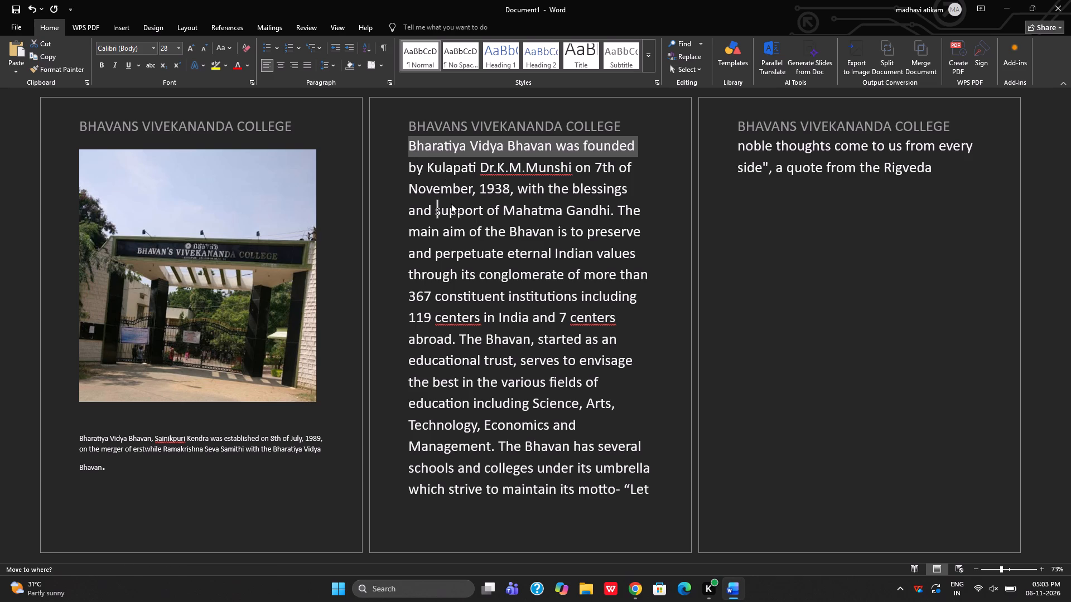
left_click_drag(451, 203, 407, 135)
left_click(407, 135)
Set the second history paragraph, from "Bharatiya Vidya Bhavan was founded" to "motto- “Let", to font size 12.
left_click_drag(407, 135, 471, 291)
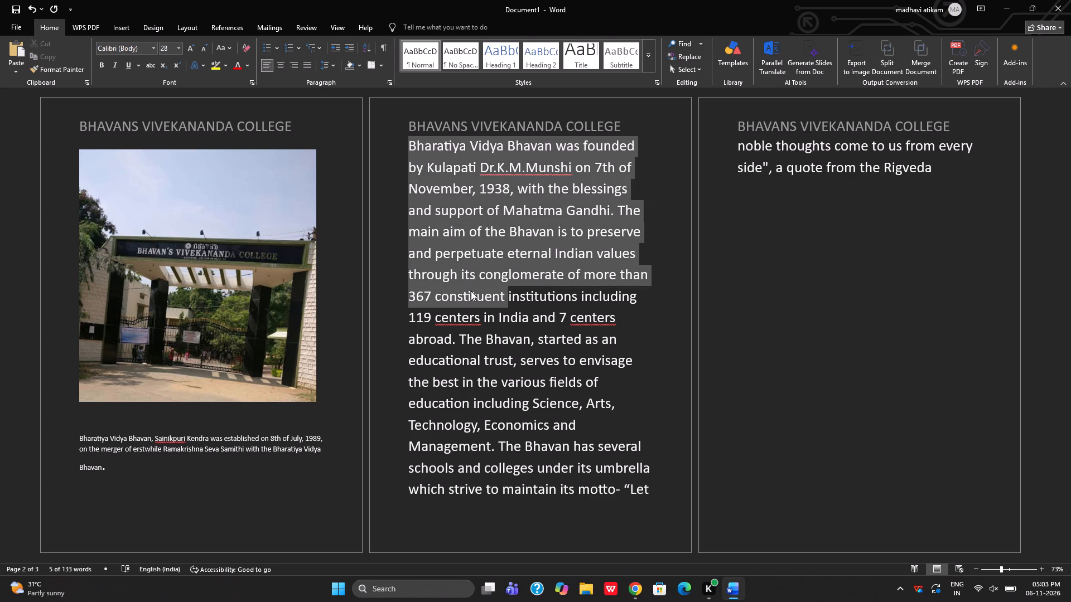
left_click_drag(471, 291, 507, 399)
scroll(476, 326, "up", 2)
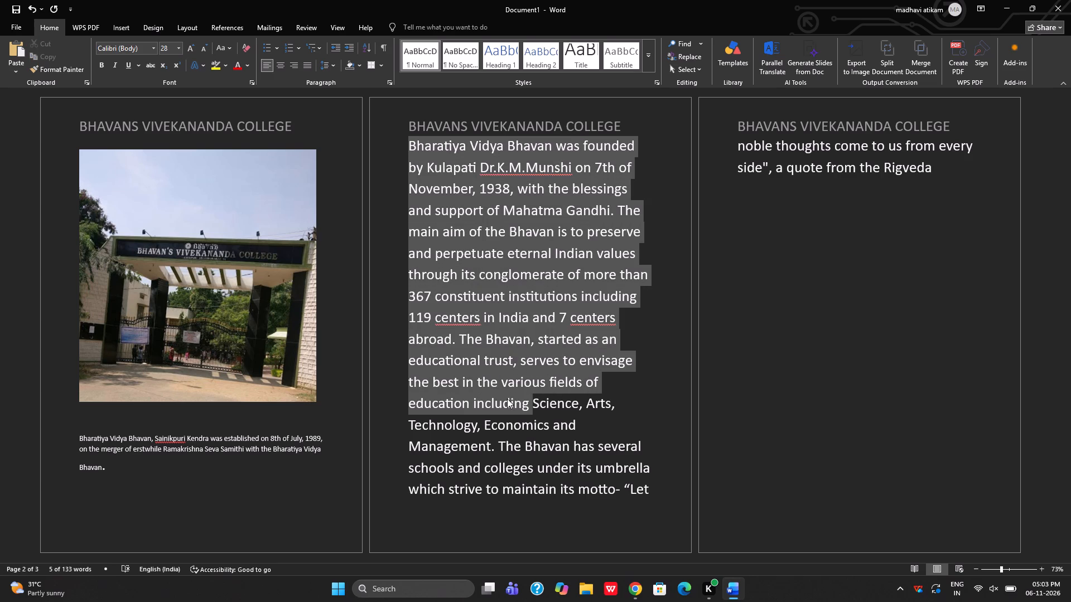
left_click_drag(507, 399, 573, 501)
scroll(510, 413, "up", 1)
scroll(525, 467, "right", 1)
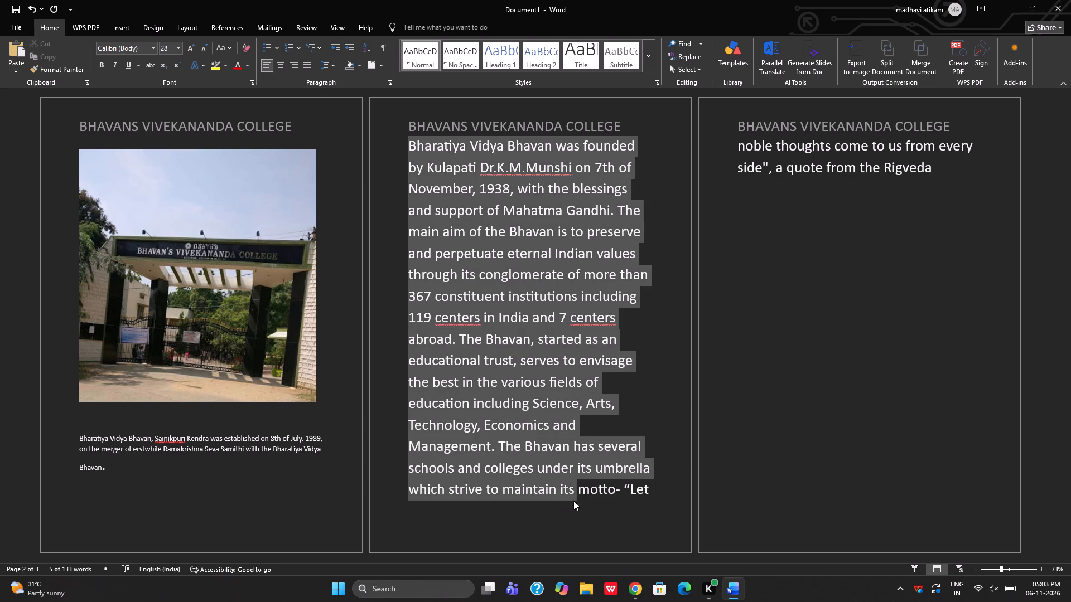
scroll(573, 501, "right", 1)
left_click_drag(573, 501, 649, 501)
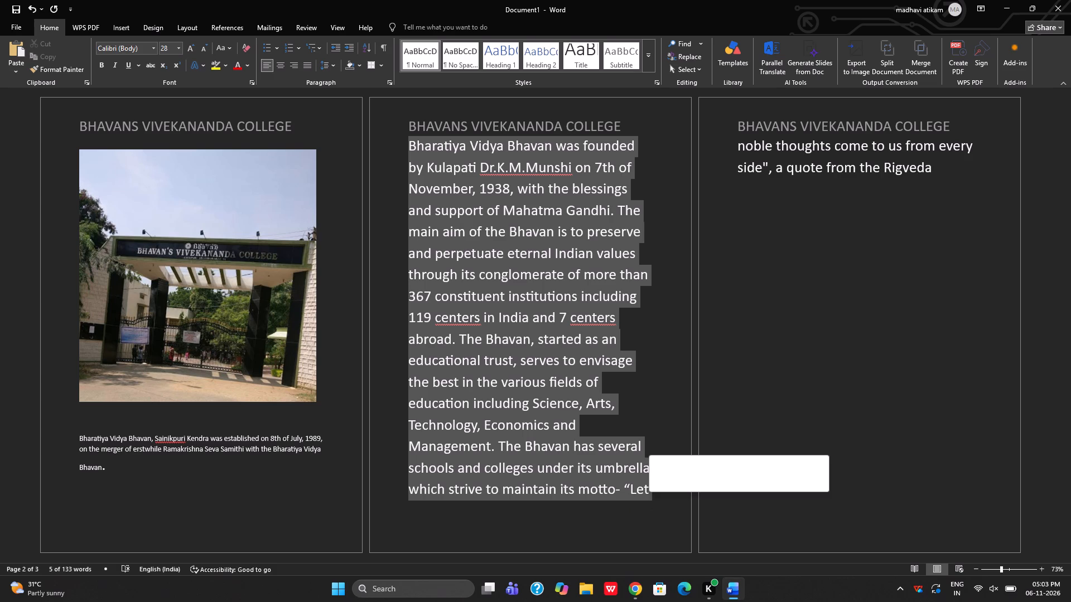
left_click(180, 47)
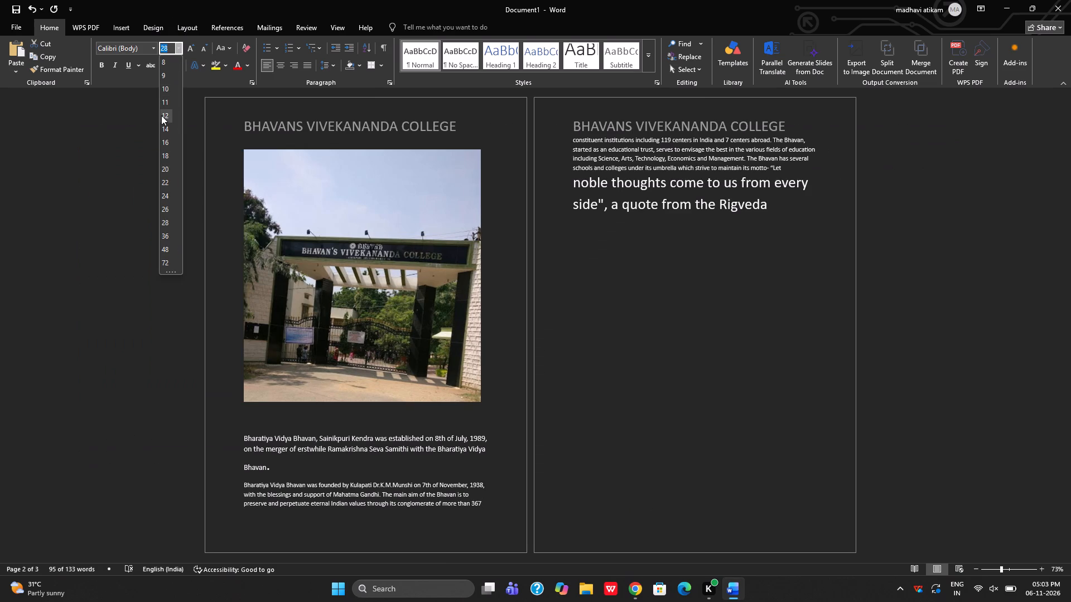
left_click(161, 115)
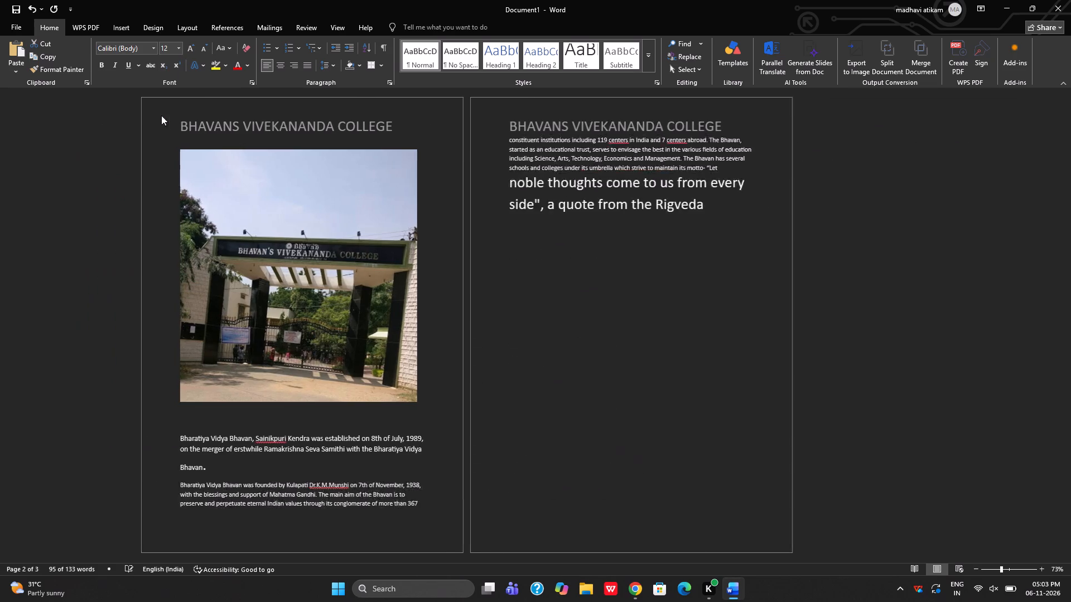
Set the closing text, from "noble thoughts come to us" to "a quote from the Rigveda", to font size 12.
left_click_drag(576, 178, 779, 198)
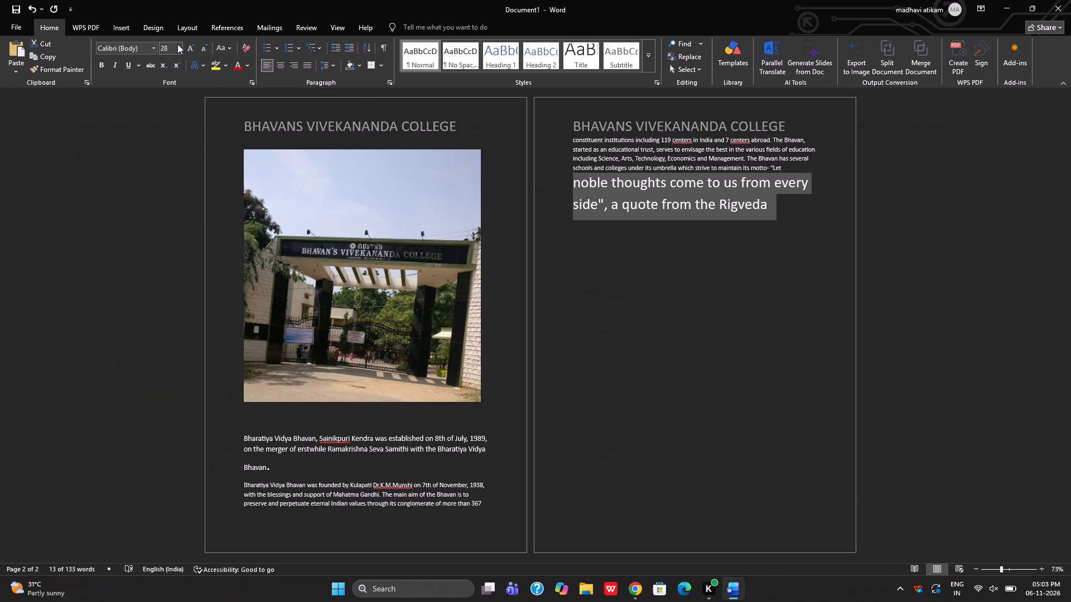
left_click_drag(177, 44, 171, 114)
left_click(171, 114)
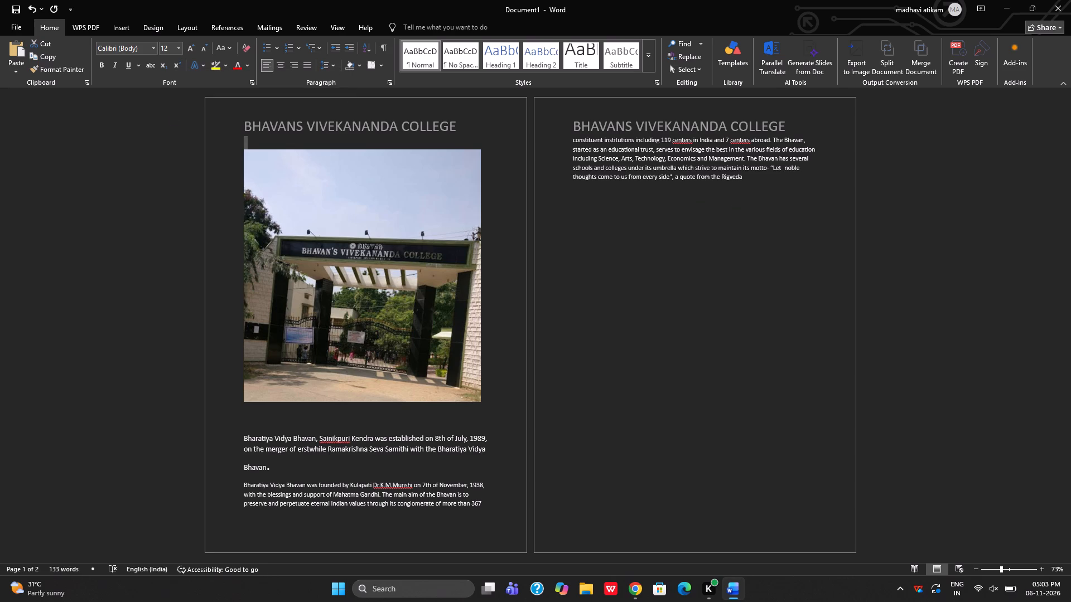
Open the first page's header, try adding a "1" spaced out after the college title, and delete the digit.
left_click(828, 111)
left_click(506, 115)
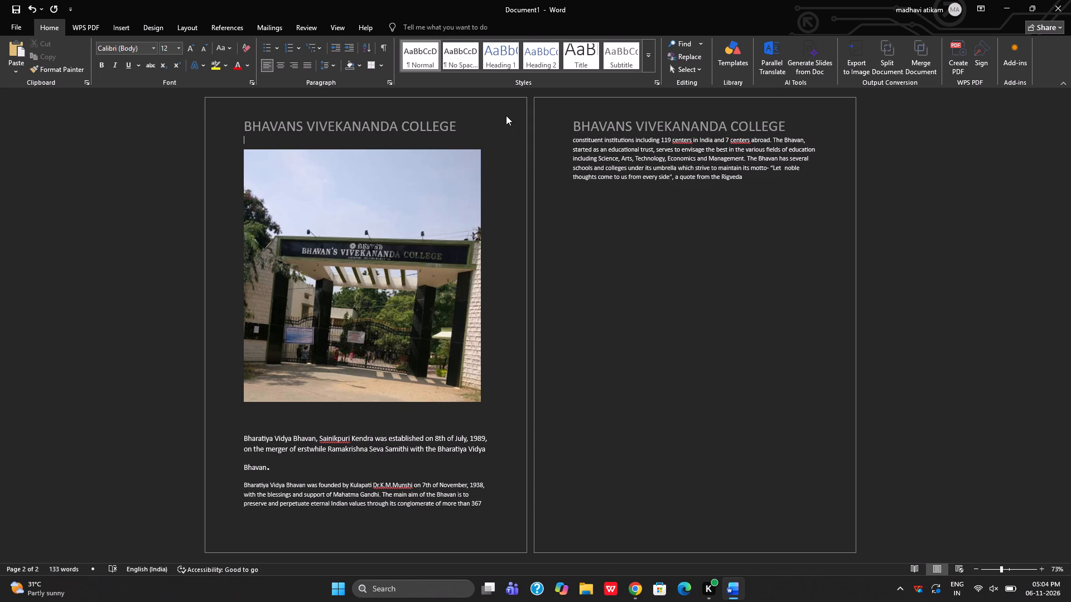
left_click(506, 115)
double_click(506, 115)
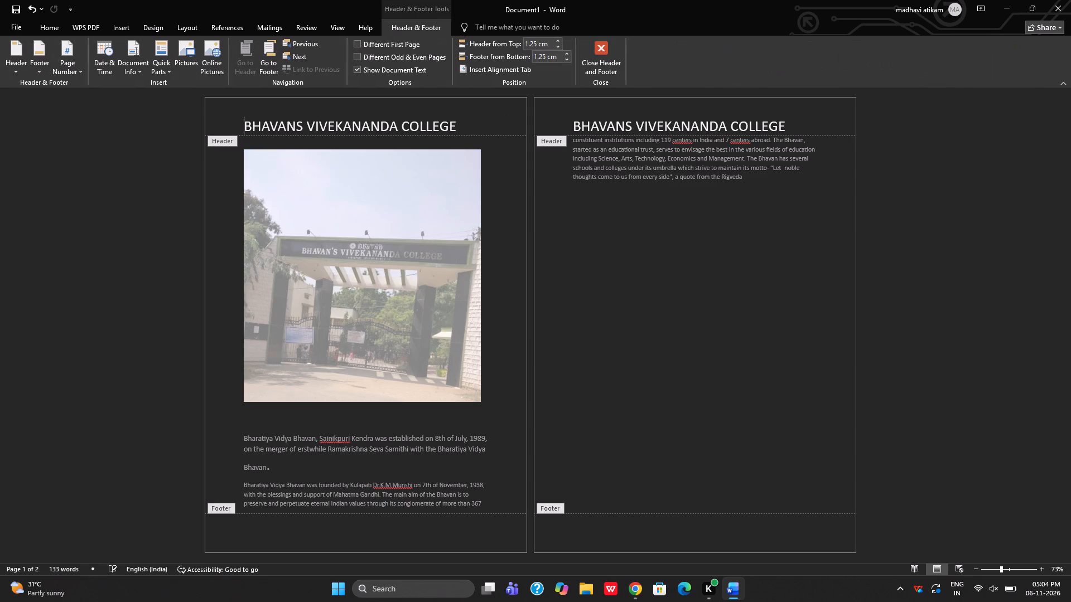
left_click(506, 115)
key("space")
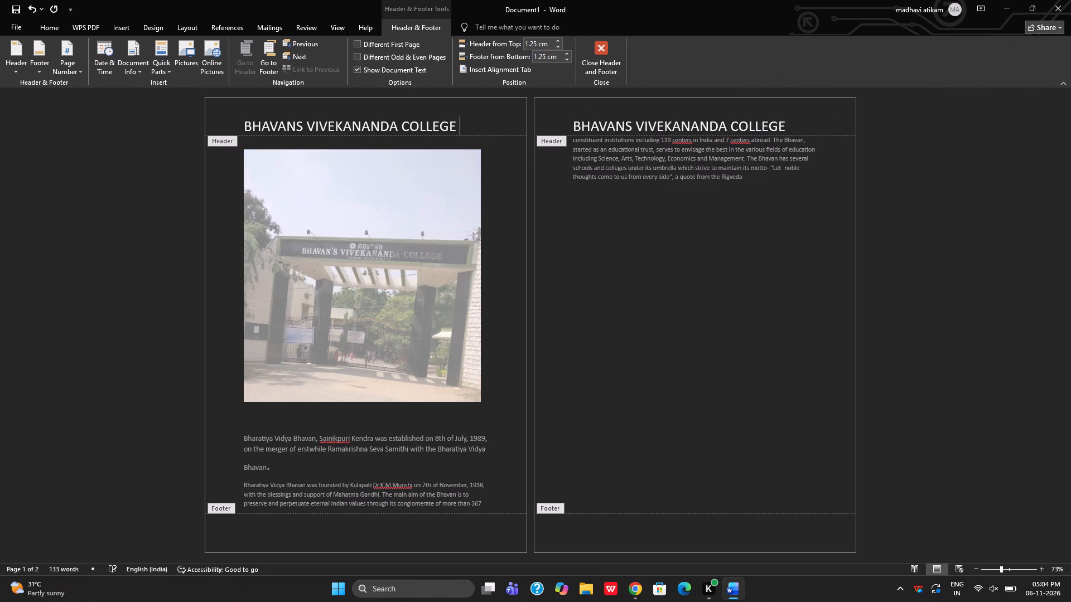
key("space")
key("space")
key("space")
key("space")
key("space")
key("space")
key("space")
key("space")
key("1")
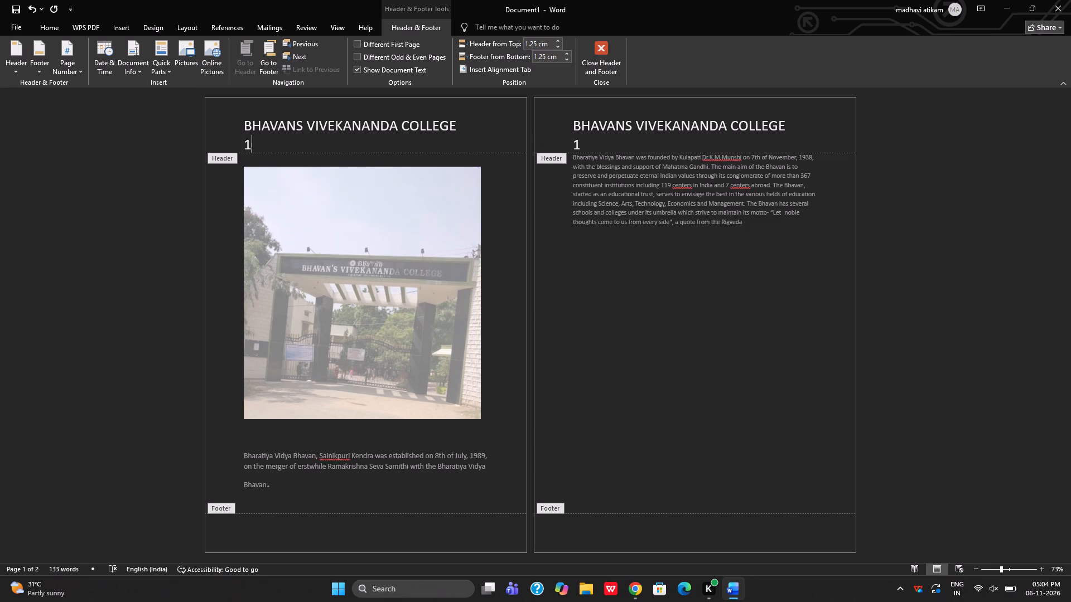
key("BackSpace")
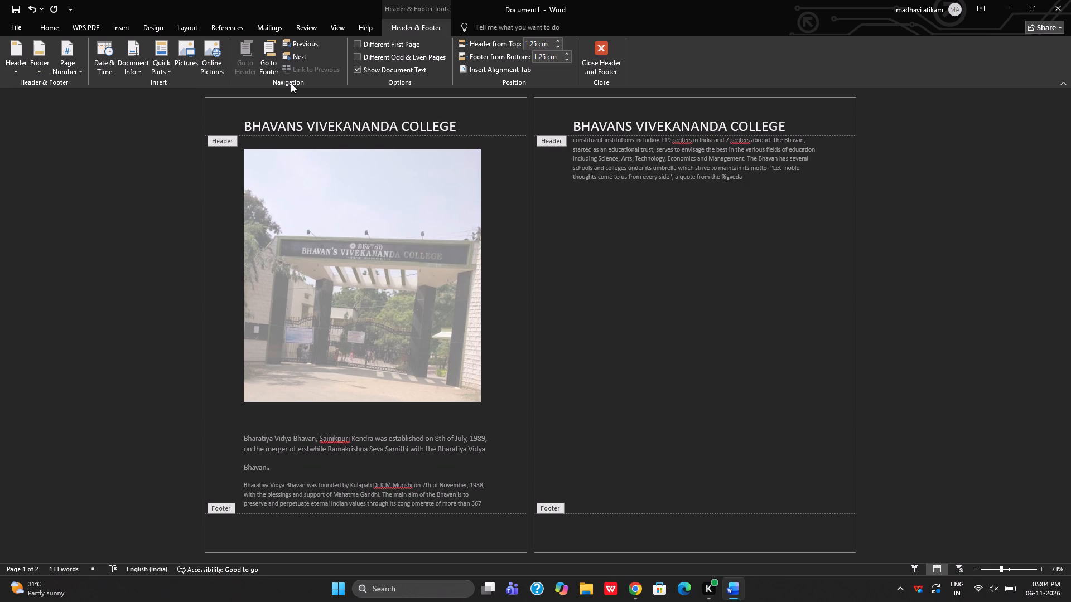
Insert a Plain Number 1 page number at the top of the page, add a line above it, and close the header.
left_click(119, 182)
left_click(69, 57)
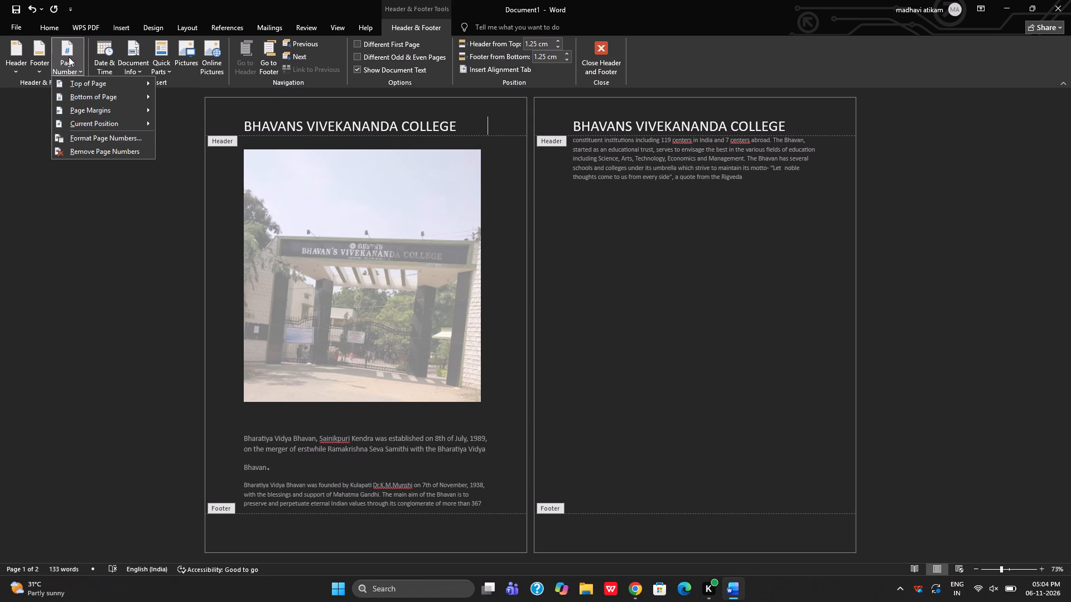
left_click(84, 82)
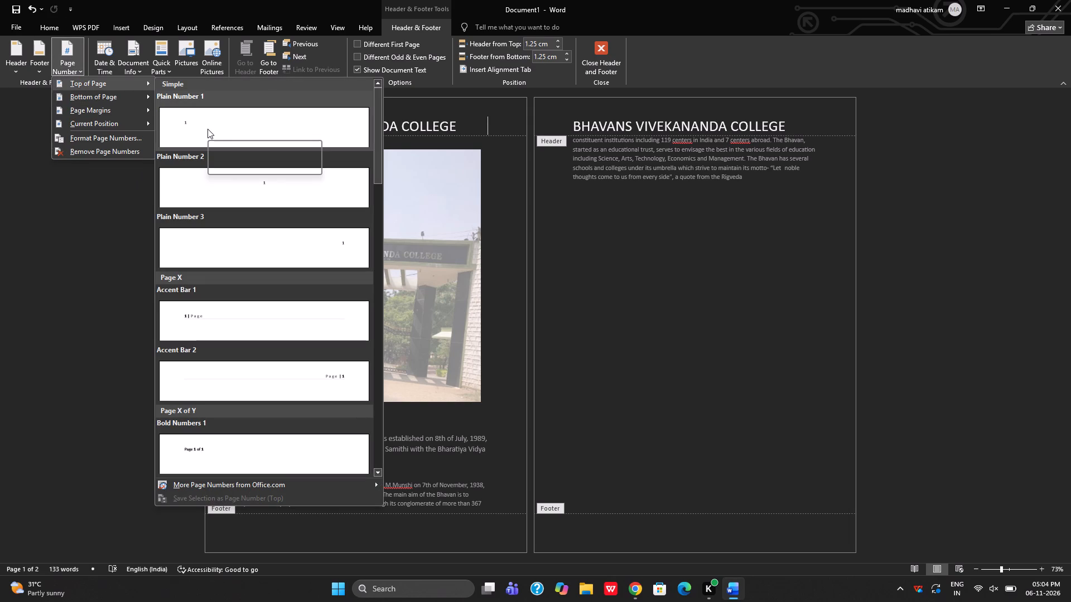
left_click(187, 129)
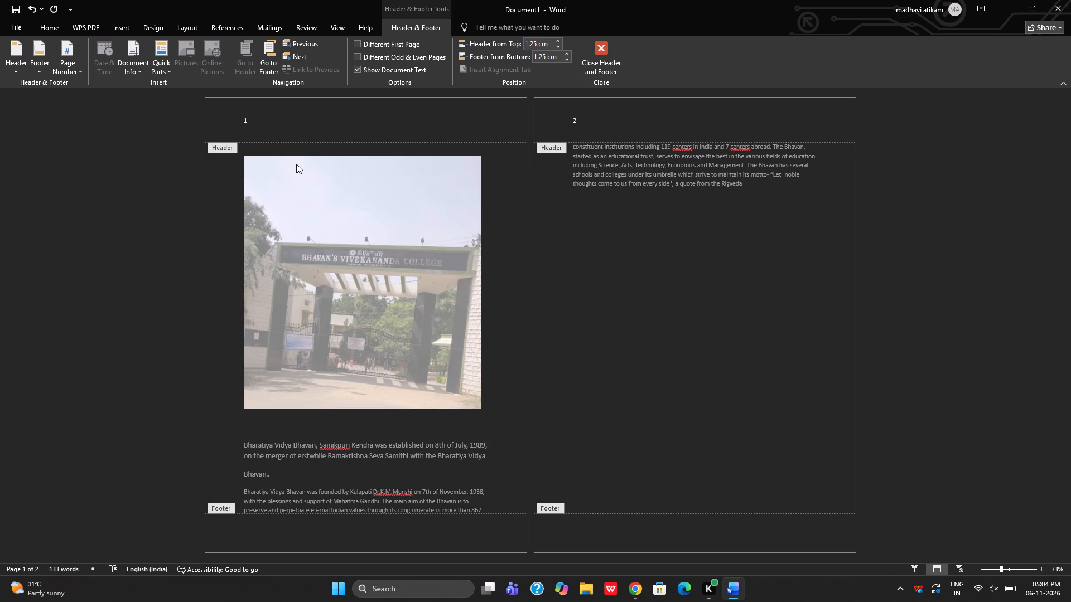
key("Return")
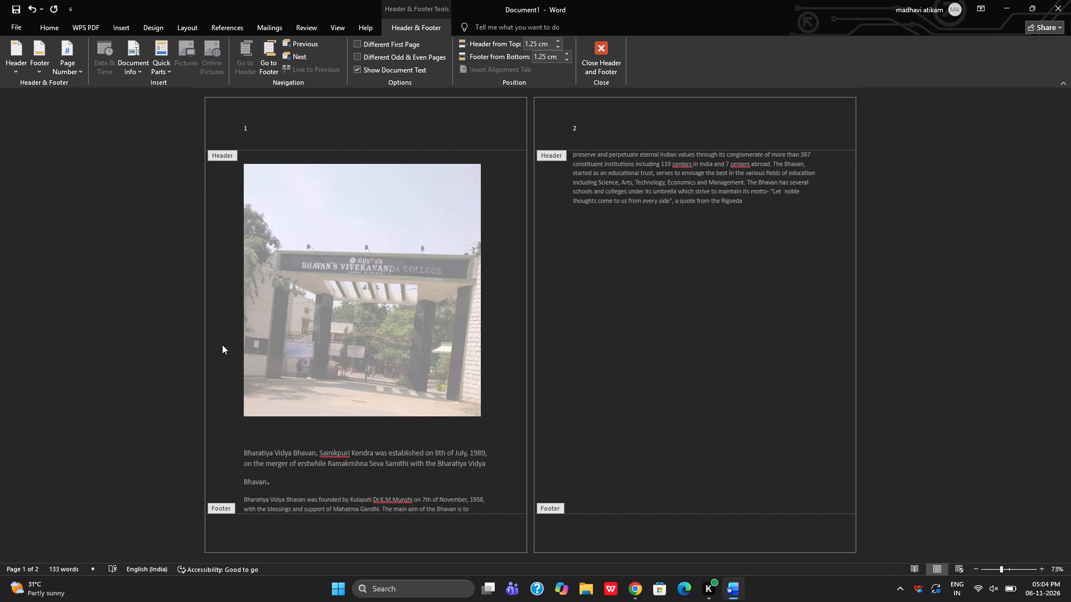
left_click(221, 344)
double_click(542, 282)
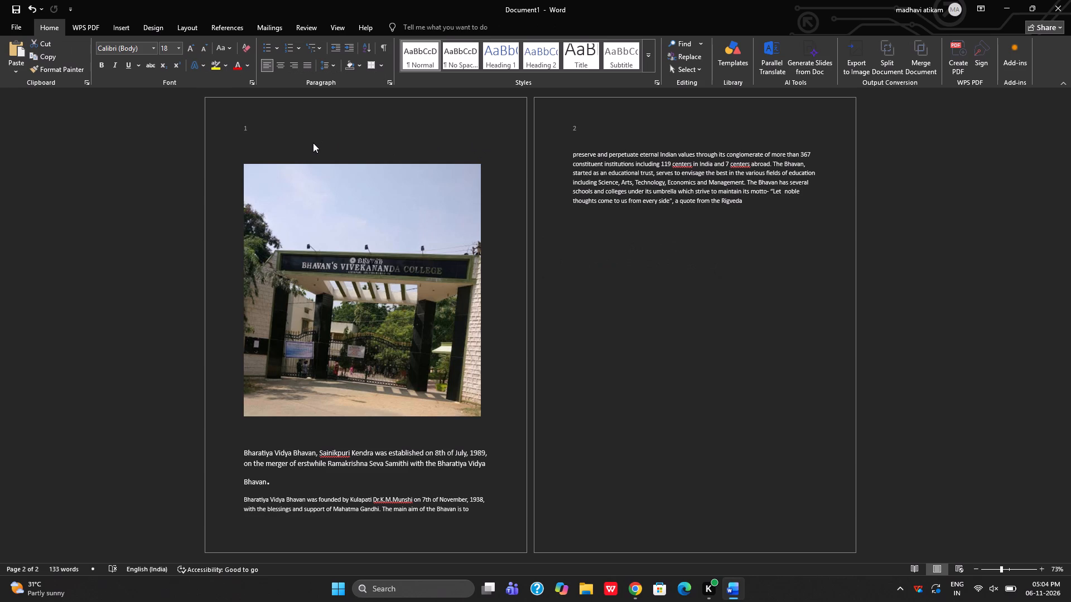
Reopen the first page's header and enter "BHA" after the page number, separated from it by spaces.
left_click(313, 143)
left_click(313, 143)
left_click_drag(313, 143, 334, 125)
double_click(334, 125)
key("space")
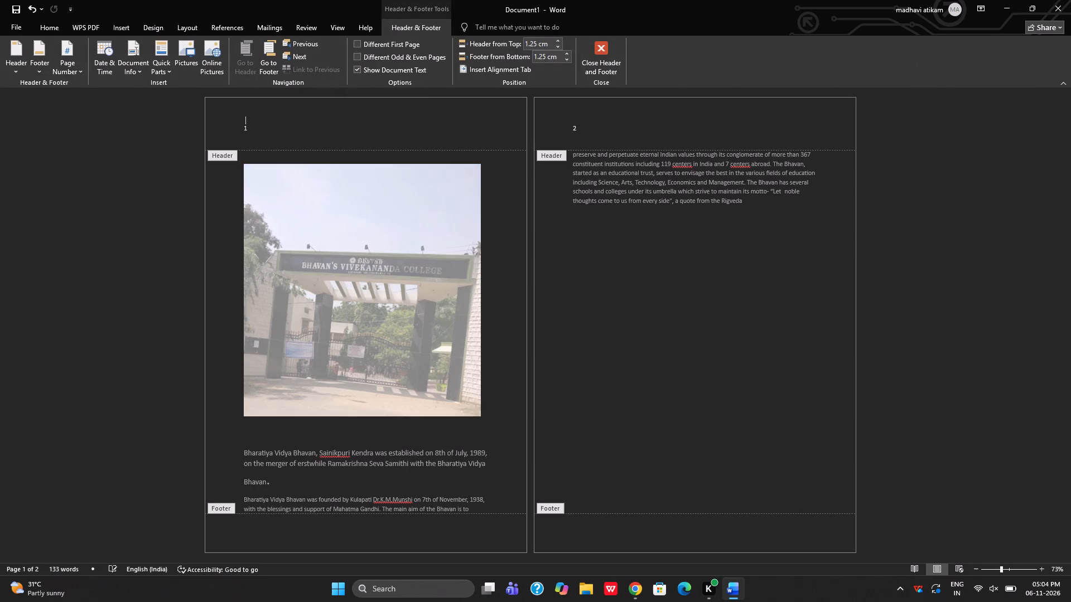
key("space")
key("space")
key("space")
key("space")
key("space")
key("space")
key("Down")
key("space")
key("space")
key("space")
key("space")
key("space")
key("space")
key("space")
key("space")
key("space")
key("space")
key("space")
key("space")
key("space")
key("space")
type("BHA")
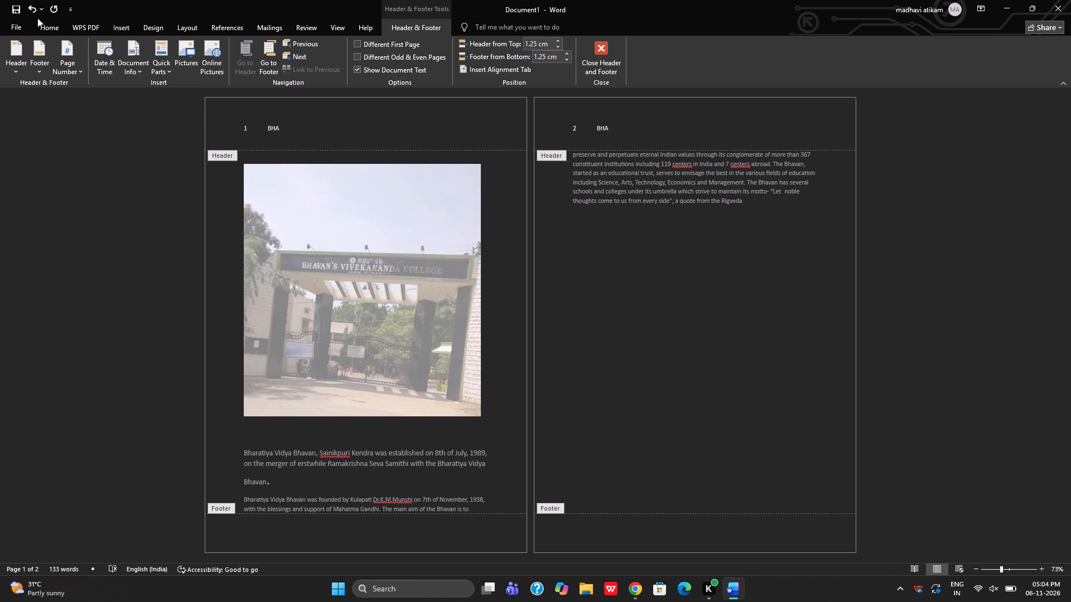
Undo the "BHA" text and the spaces entered after the page number, and close the header.
left_click(37, 18)
left_click_drag(37, 18, 35, 5)
left_click(35, 5)
left_click(35, 5)
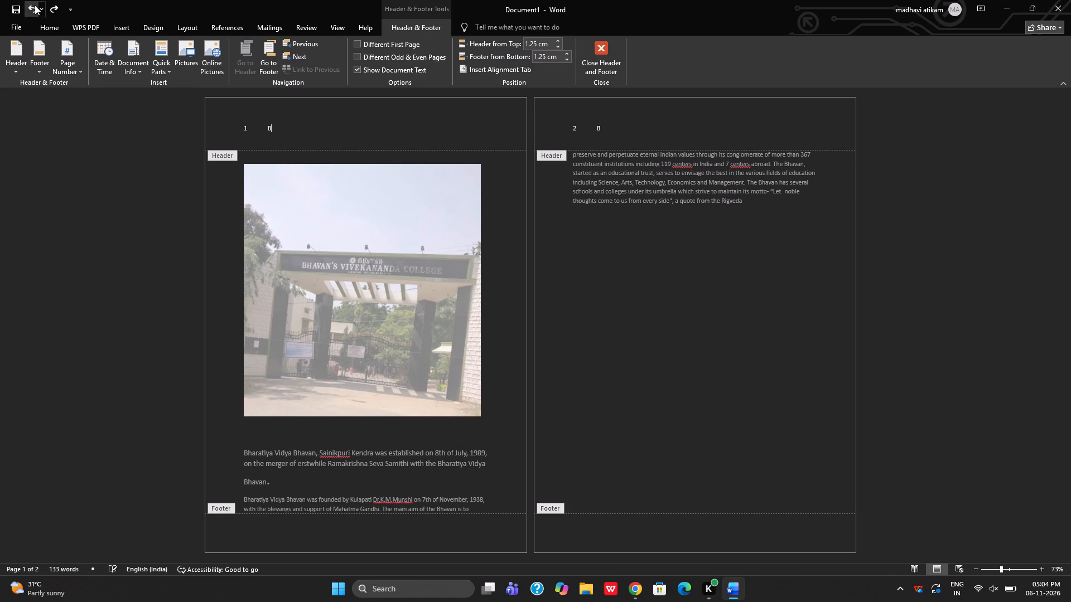
triple_click(35, 5)
double_click(35, 5)
left_click(35, 5)
left_click(35, 5)
left_click_drag(35, 5, 148, 169)
double_click(211, 212)
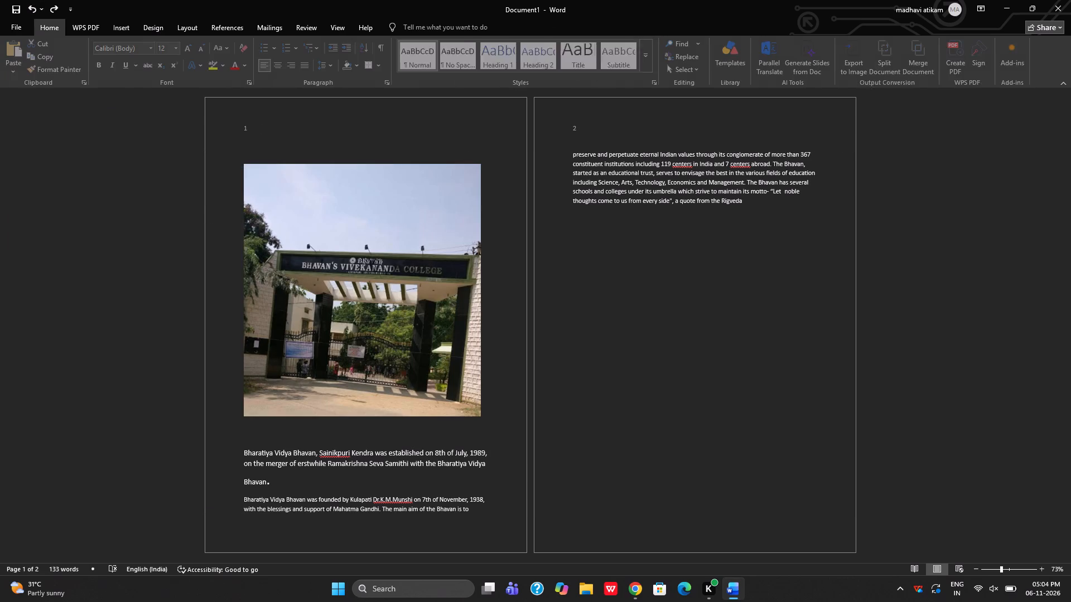
Undo the header page number and the edits before it until the large college title is back in the header.
triple_click(34, 8)
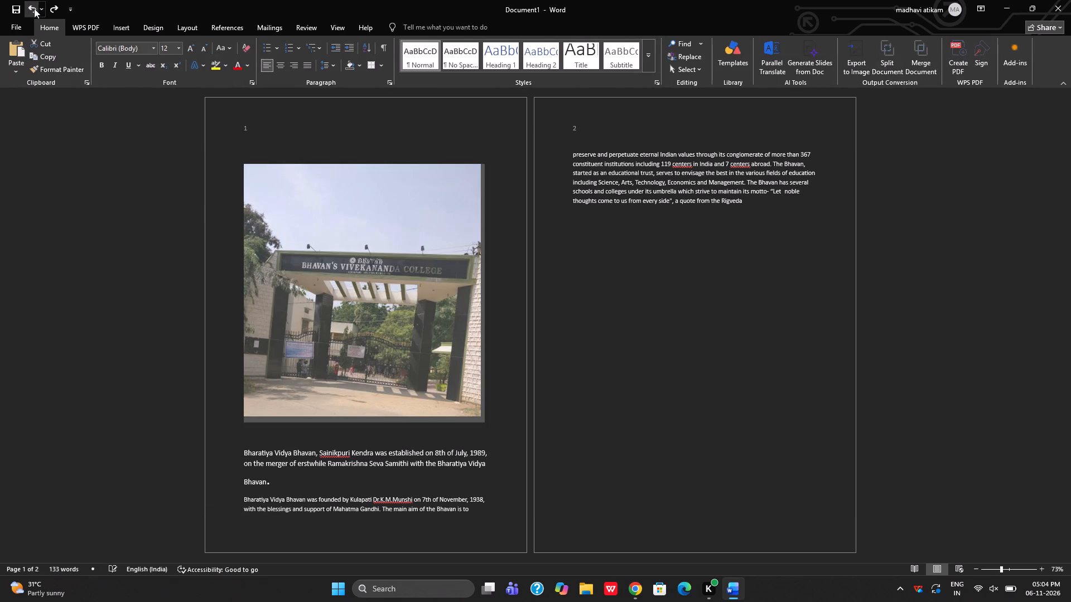
left_click(34, 8)
triple_click(34, 8)
triple_click(34, 8)
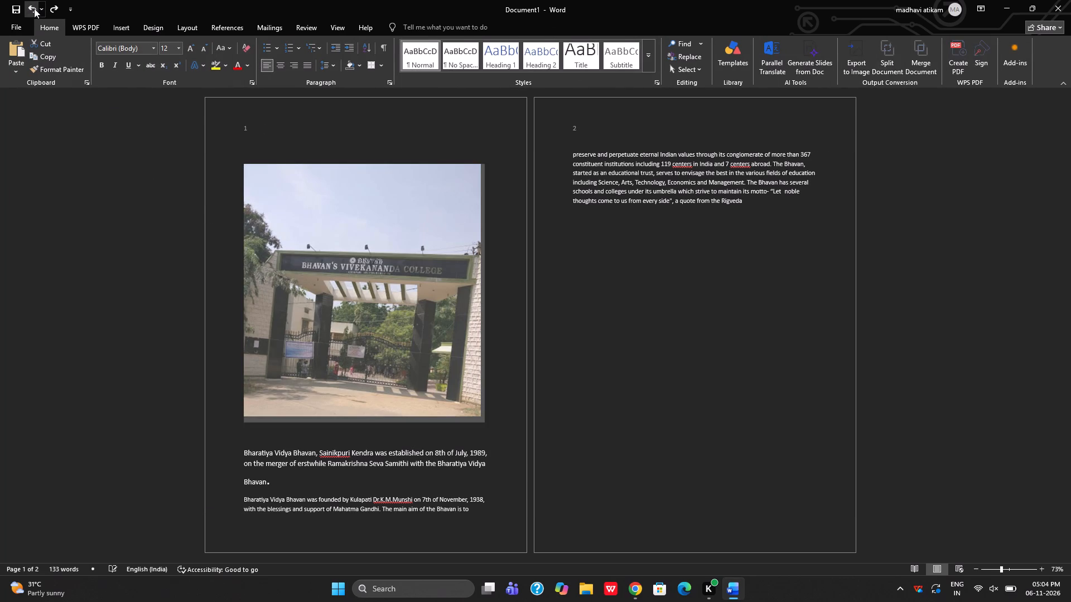
triple_click(34, 8)
left_click(562, 271)
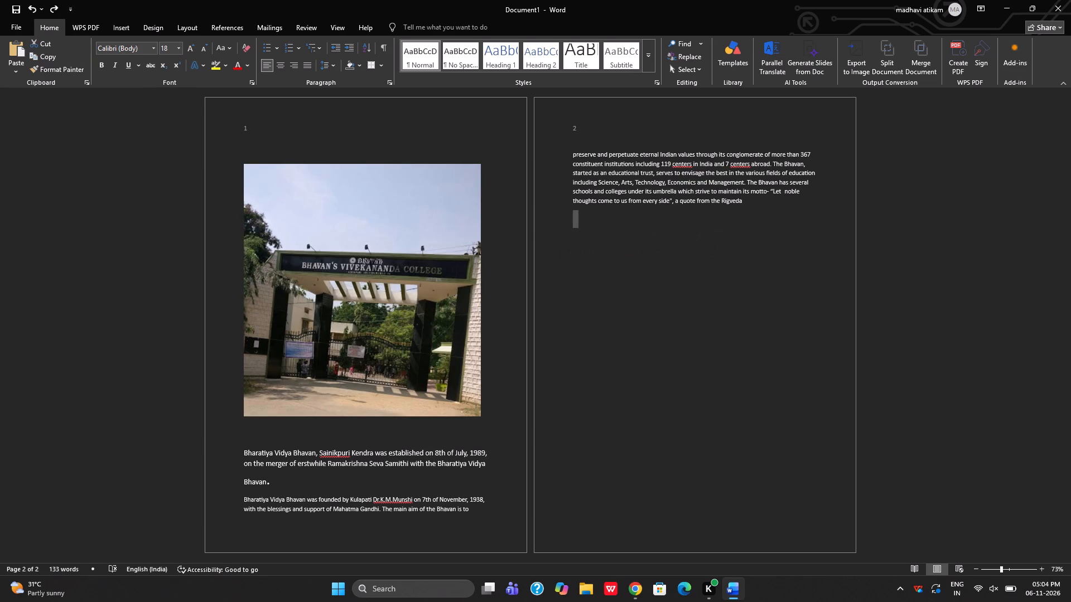
left_click(617, 300)
left_click_drag(617, 300, 445, 243)
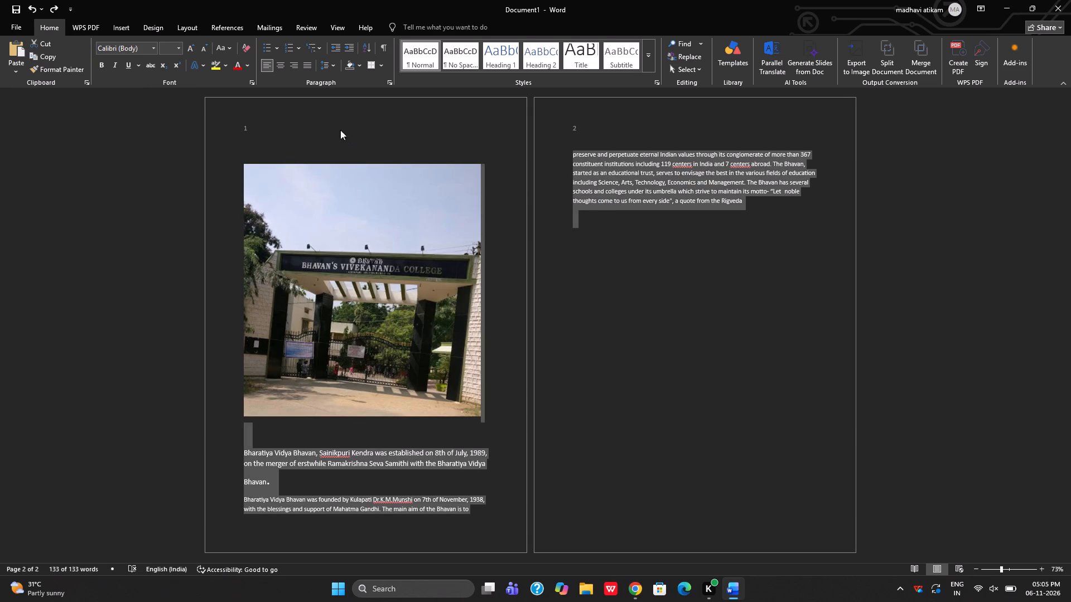
left_click_drag(617, 370, 245, 130)
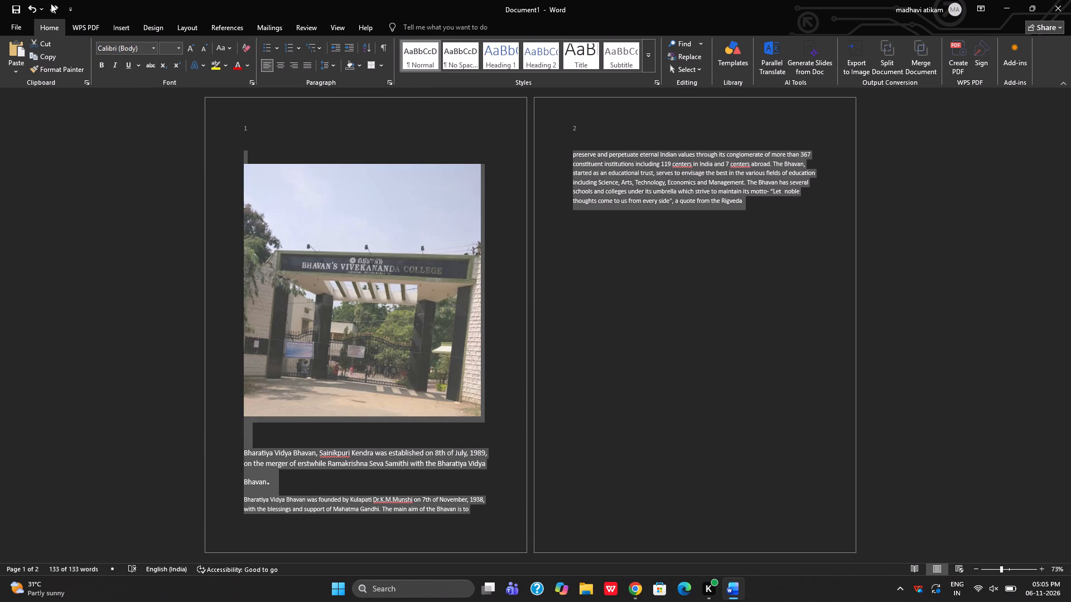
triple_click(35, 7)
triple_click(35, 7)
triple_click(35, 7)
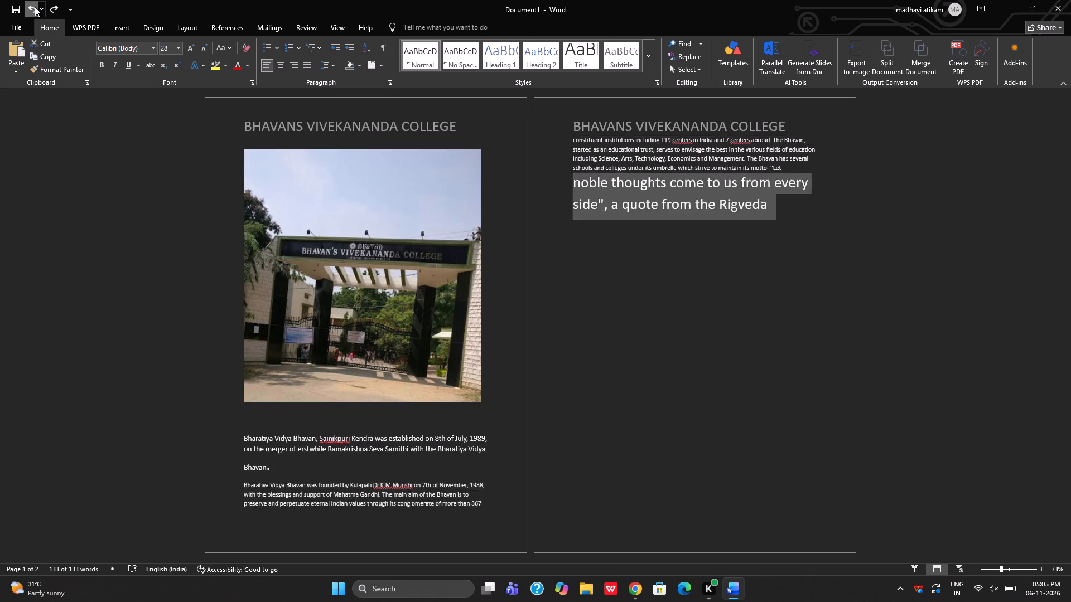
Redo the body text resizing up to the closing quote at size 12, keeping only the college title in the header.
left_click(52, 4)
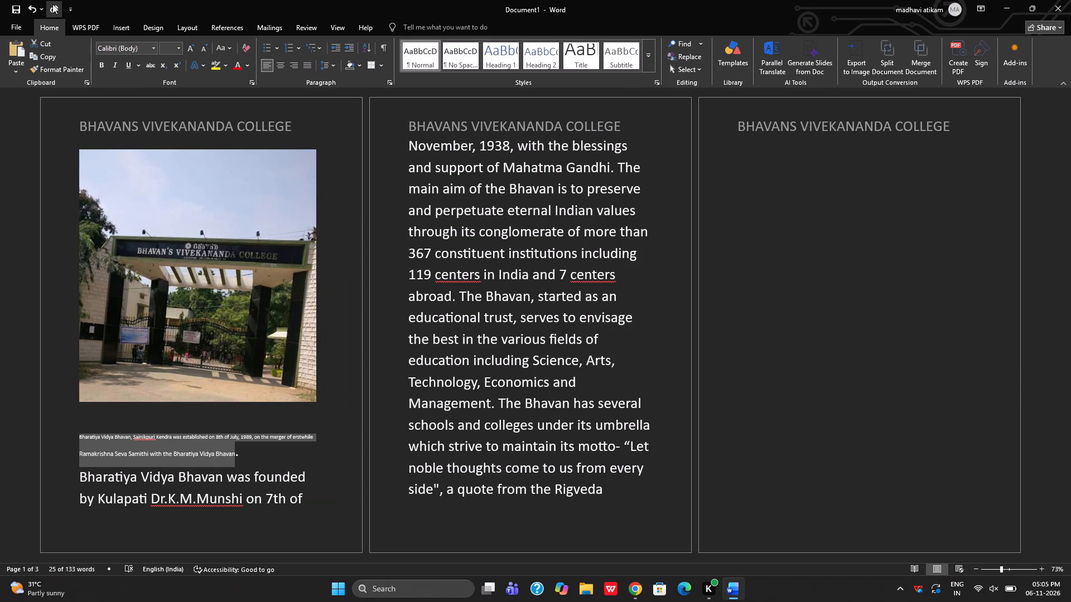
left_click(52, 4)
left_click(52, 4)
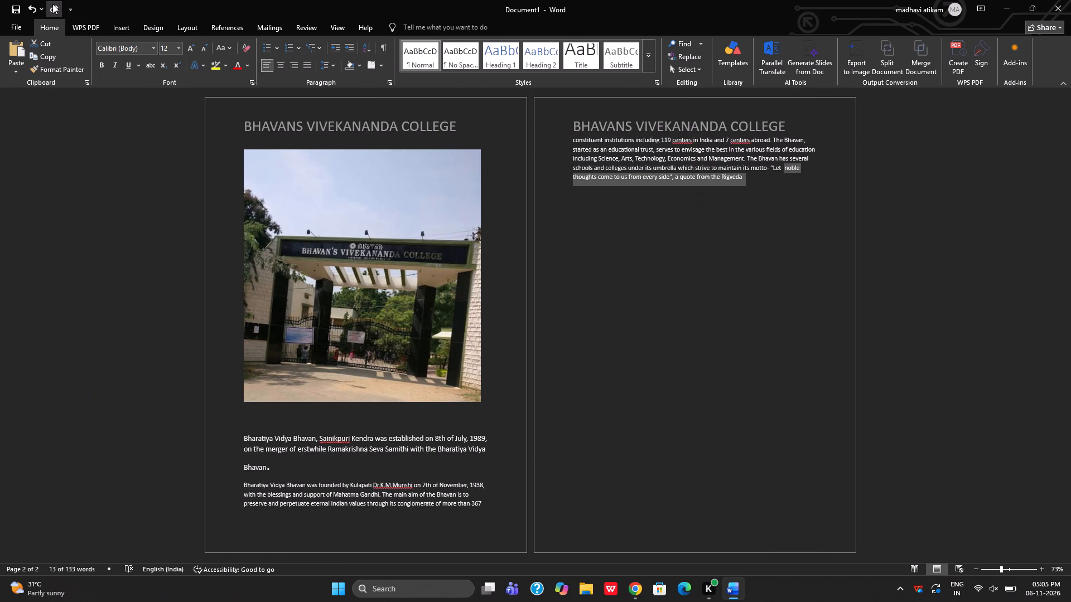
left_click(52, 4)
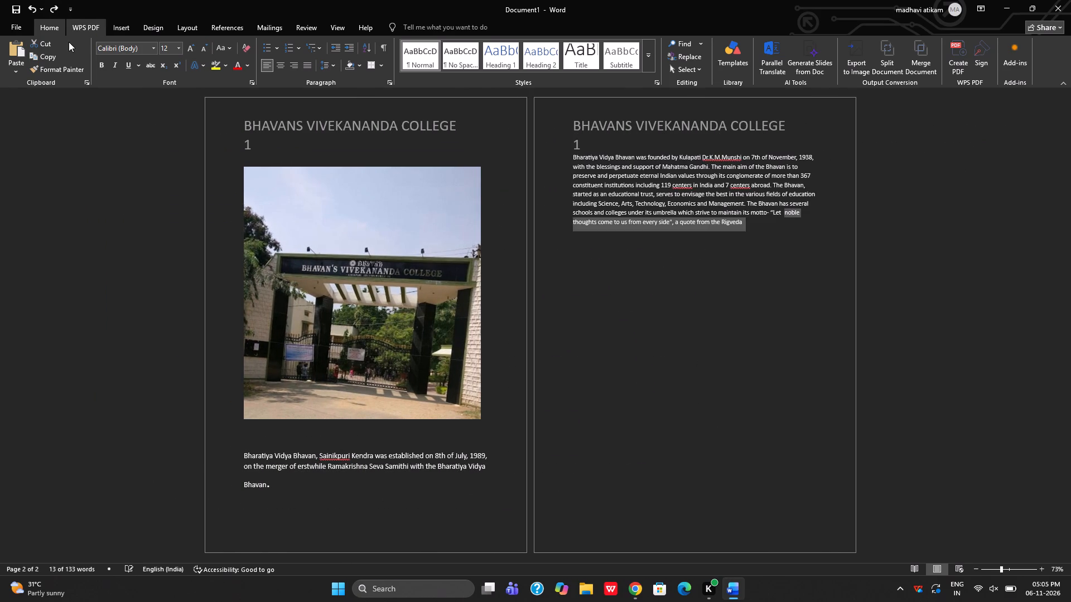
left_click(31, 11)
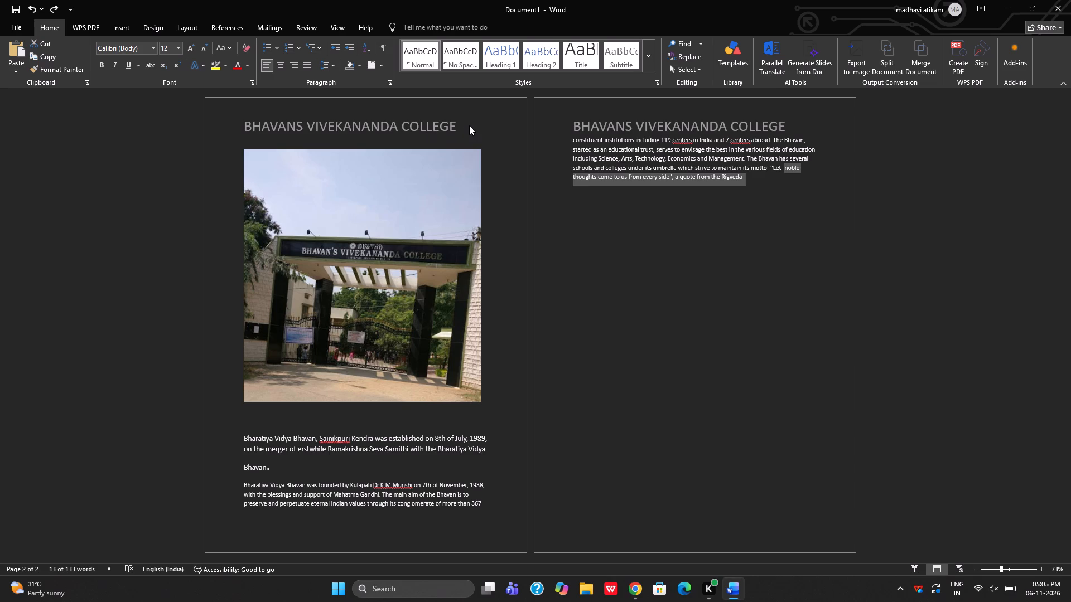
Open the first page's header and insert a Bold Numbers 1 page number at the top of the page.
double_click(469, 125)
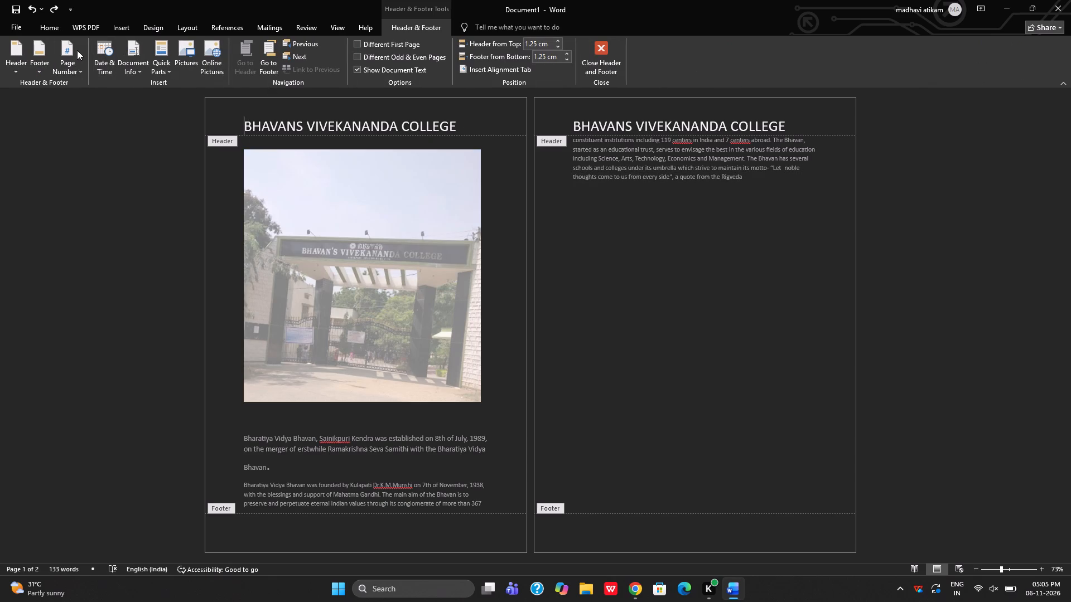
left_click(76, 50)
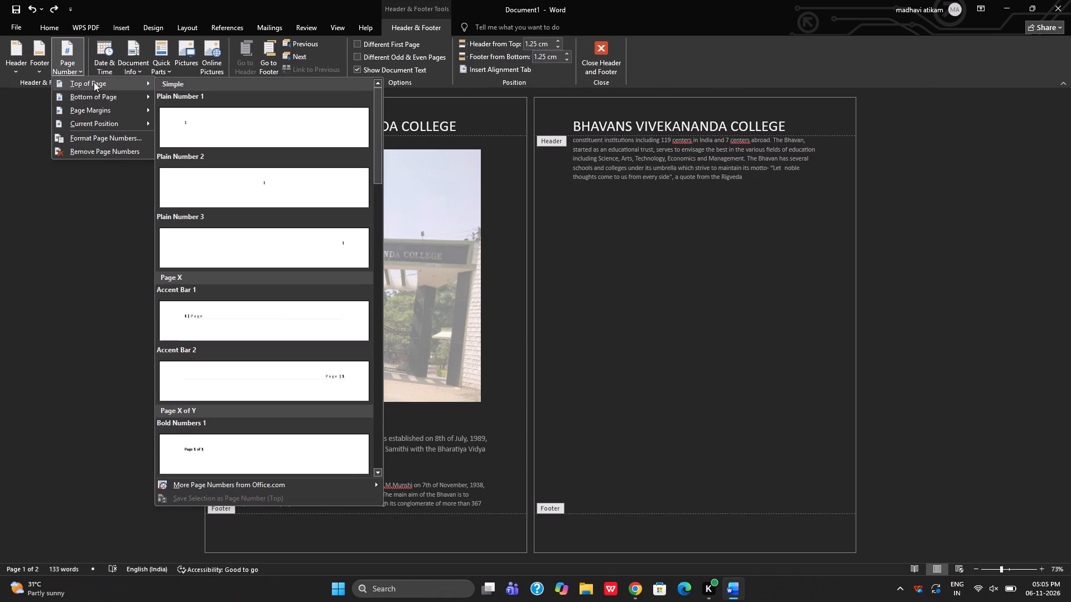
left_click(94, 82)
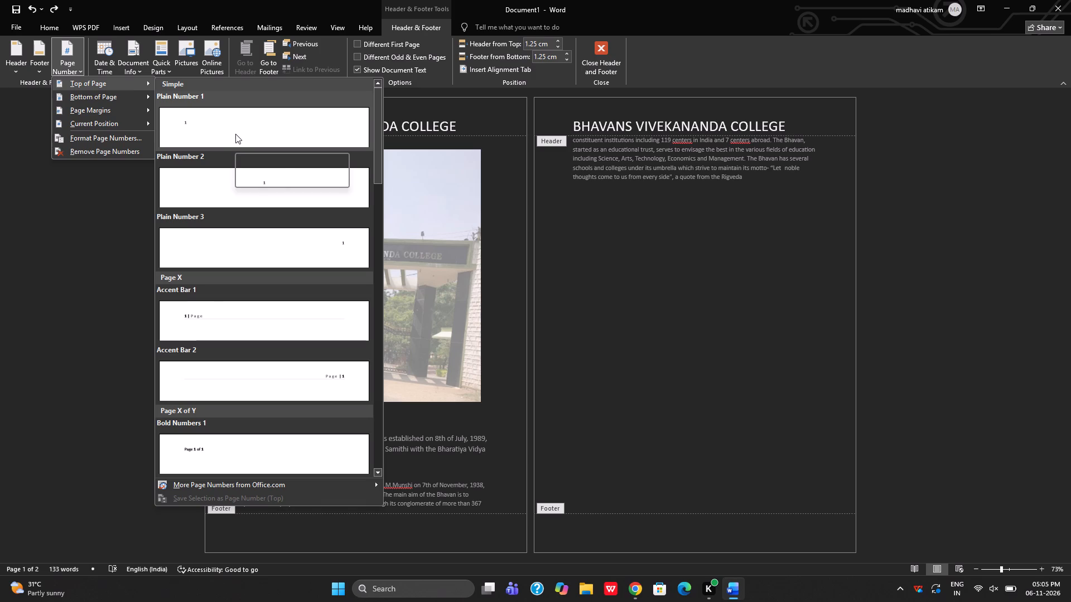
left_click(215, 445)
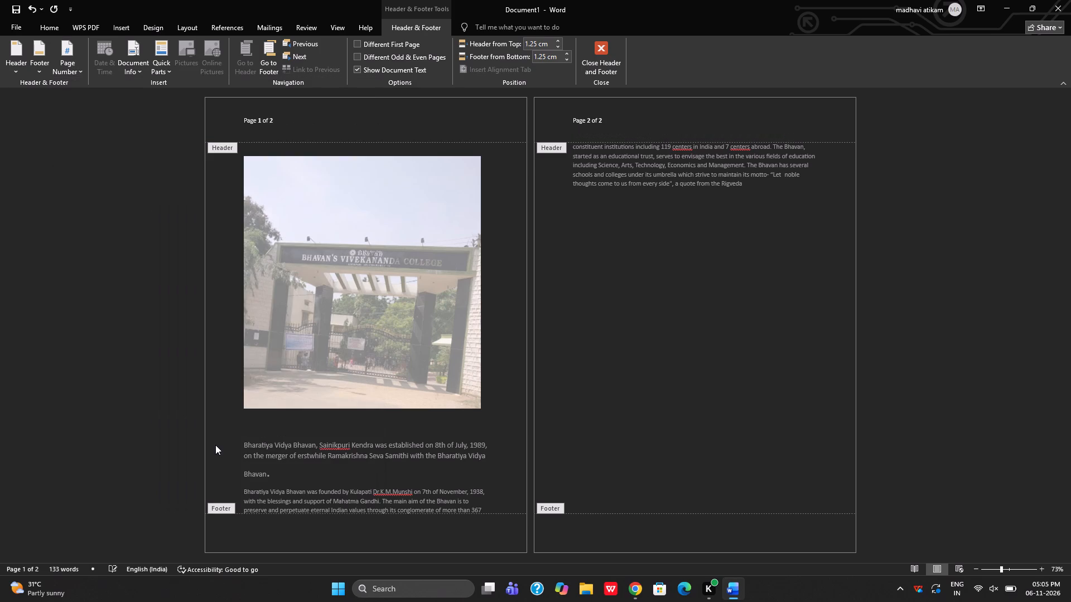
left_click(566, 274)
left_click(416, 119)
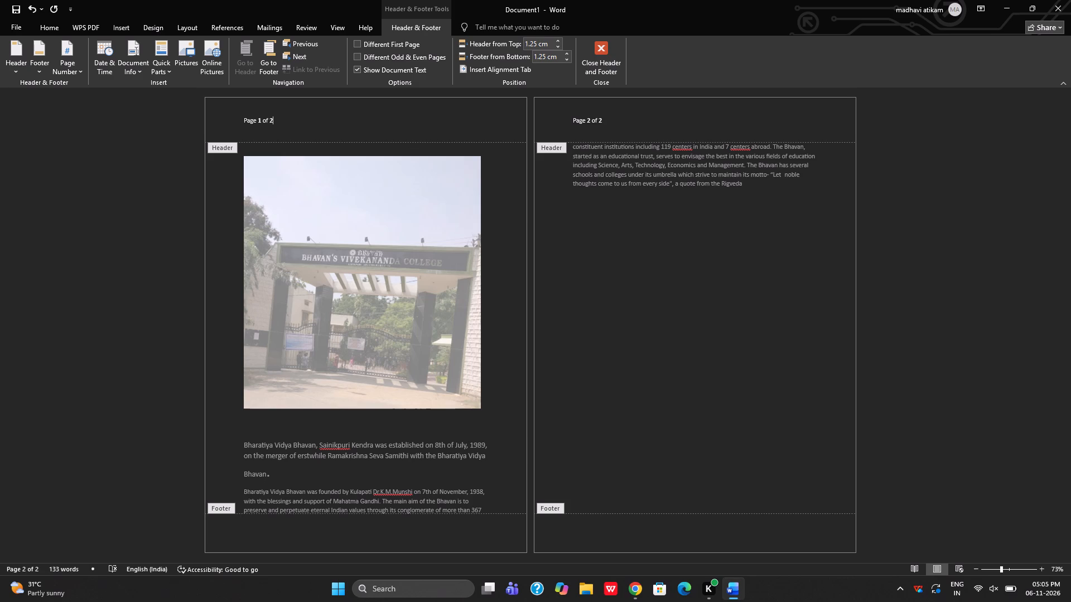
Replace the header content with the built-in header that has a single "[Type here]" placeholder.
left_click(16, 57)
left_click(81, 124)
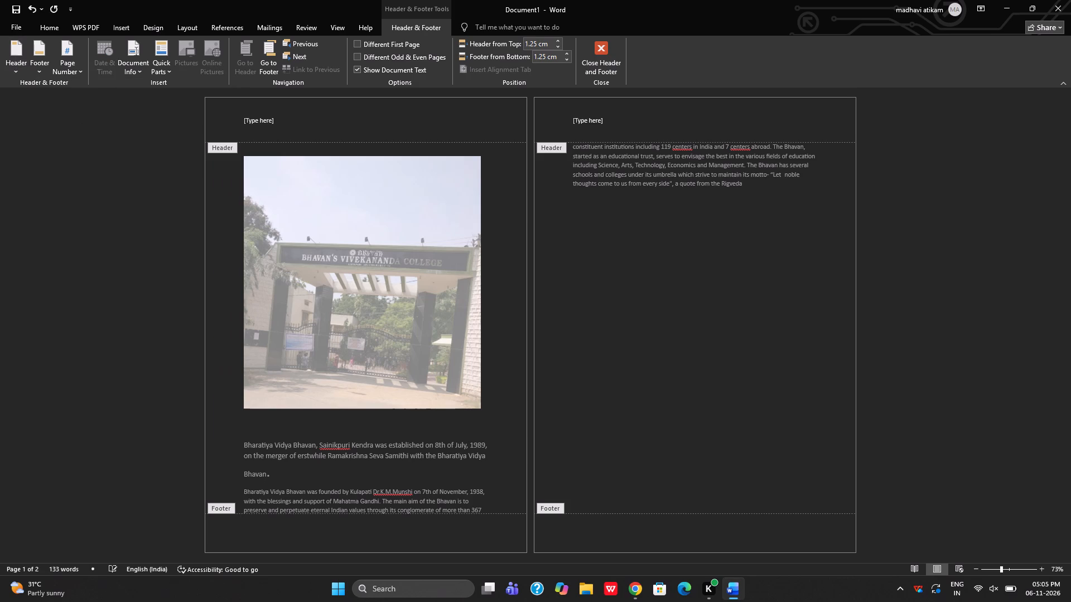
Insert a Bold Numbers 1 page number at the top of the page.
left_click(66, 47)
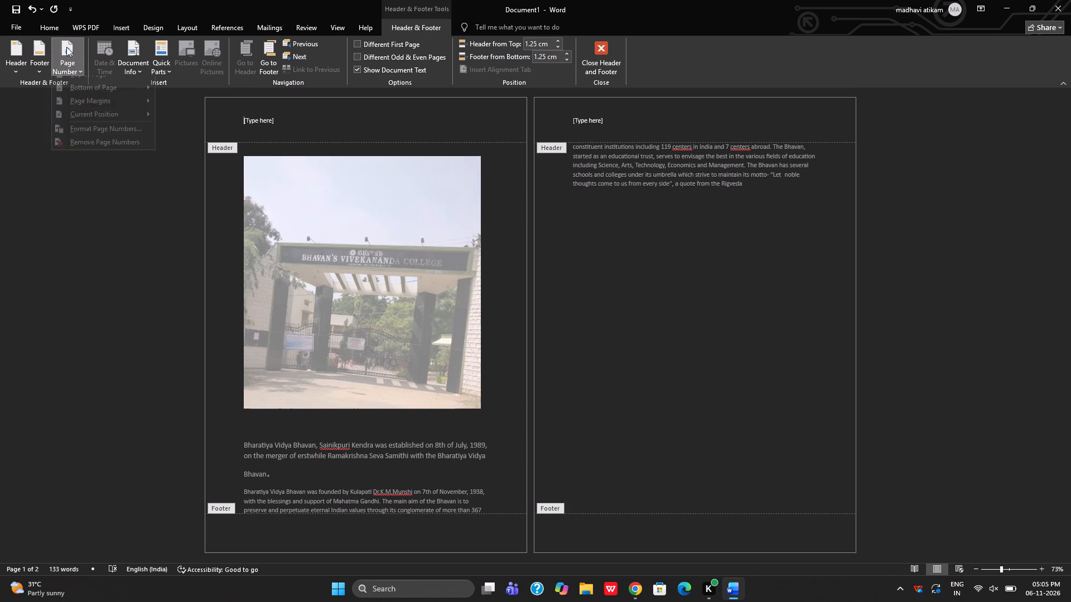
left_click(73, 83)
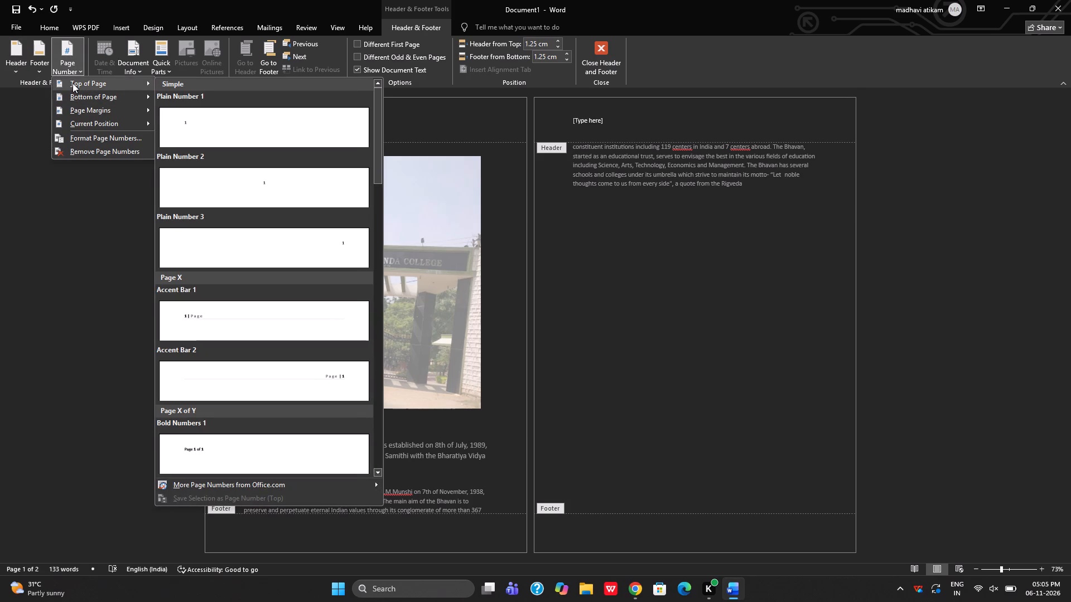
left_click(218, 452)
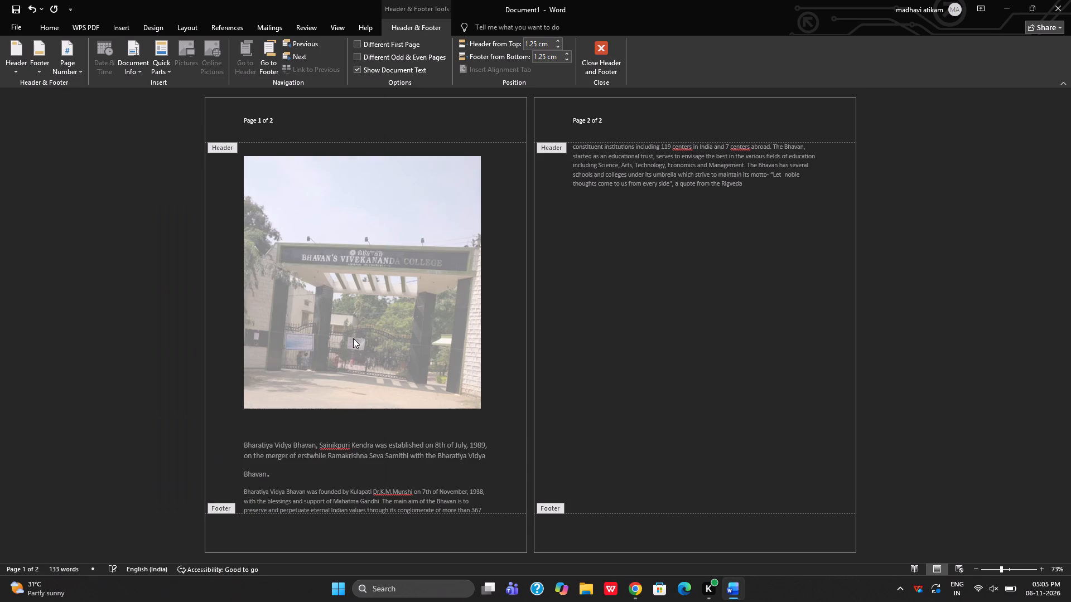
Enter "BHAVANS VIVEKNDA COLLEGE" on the header line below the page number, slightly indented with spaces, and close the header.
left_click(364, 135)
left_click(364, 135)
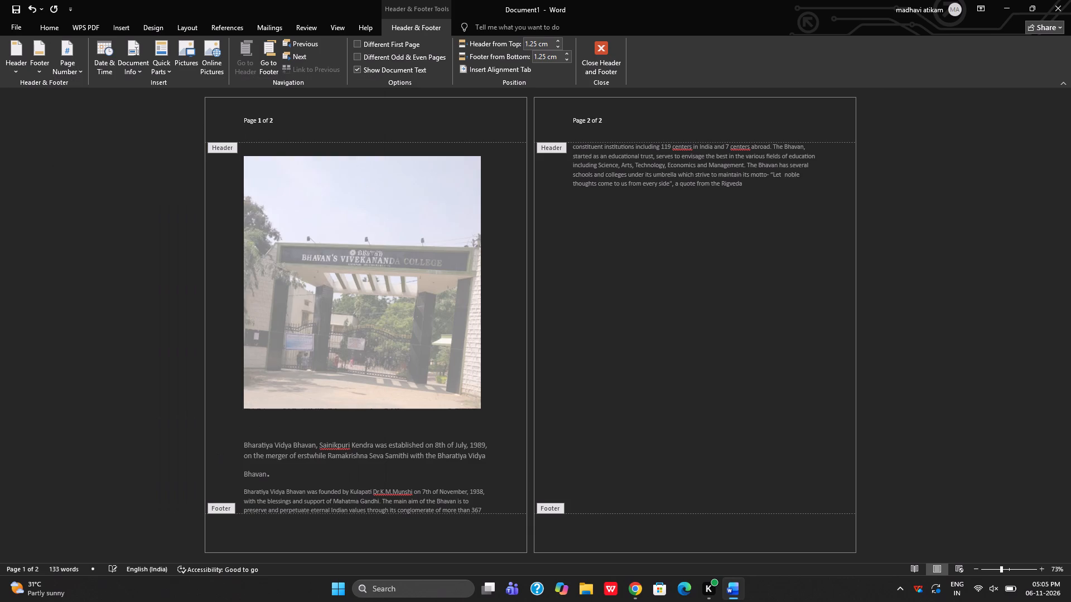
key("space")
key("space")
key("space")
key("space")
key("space")
key("space")
key("space")
key("BackSpace")
key("BackSpace")
key("BackSpace")
key("BackSpace")
key("BackSpace")
type("BH")
type("AVANS")
key("space")
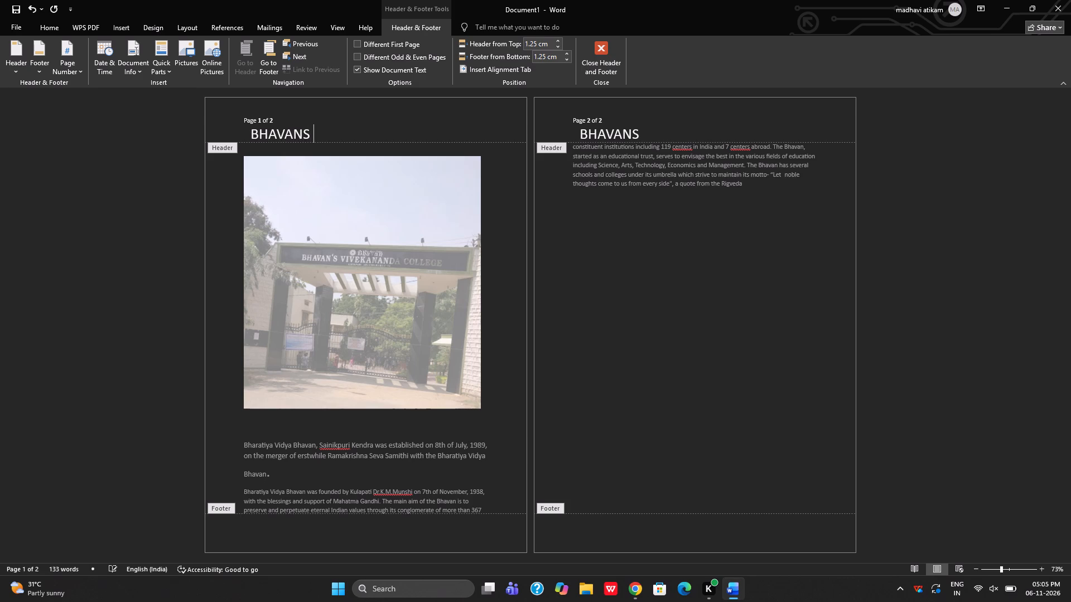
key("v")
type("IVEKN")
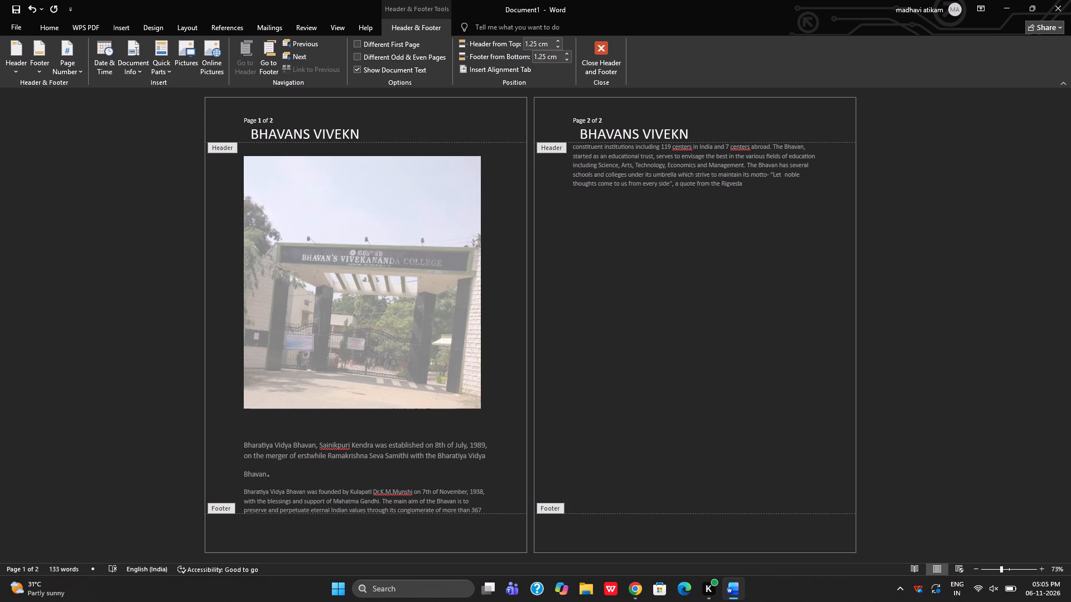
type("DA COLLEGE")
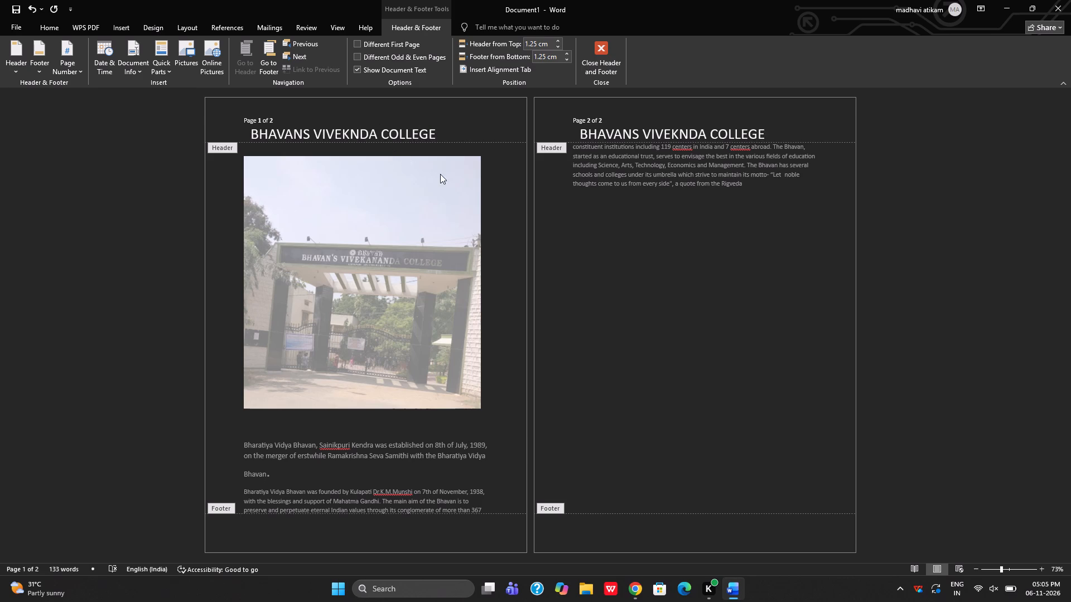
left_click(549, 240)
double_click(505, 224)
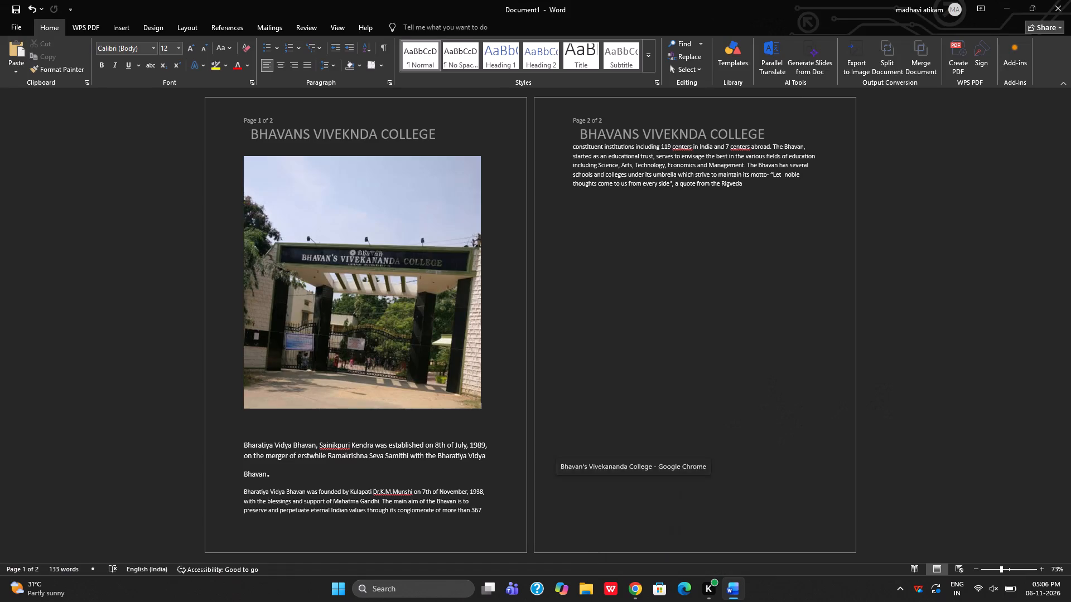
Copy the two history paragraphs starting "Bhavan's Vivekananda college of Science" from the website in Chrome and paste them below the Word text.
double_click(644, 592)
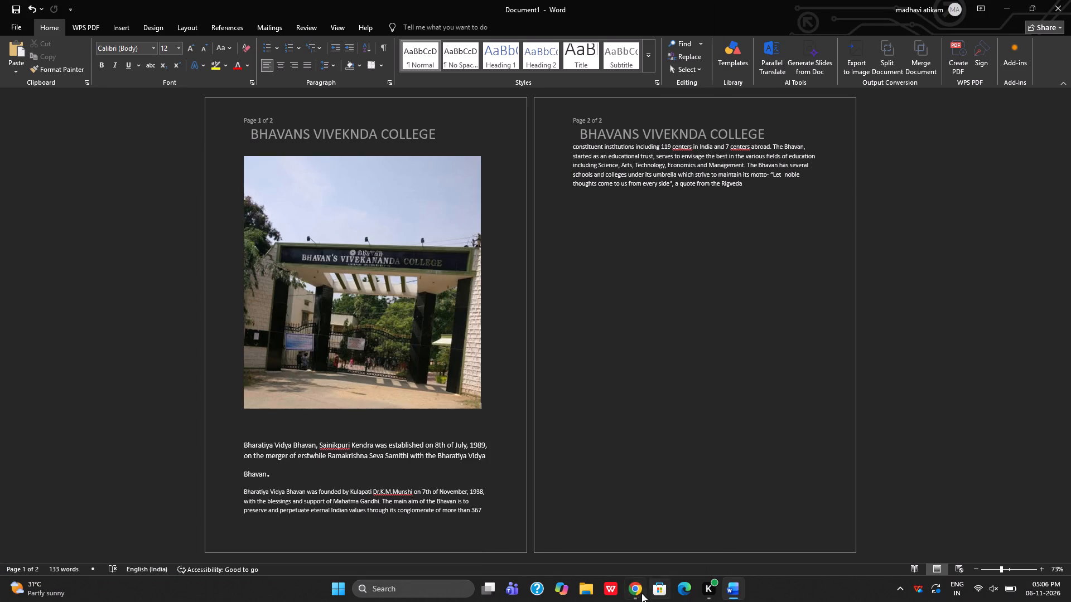
left_click(639, 590)
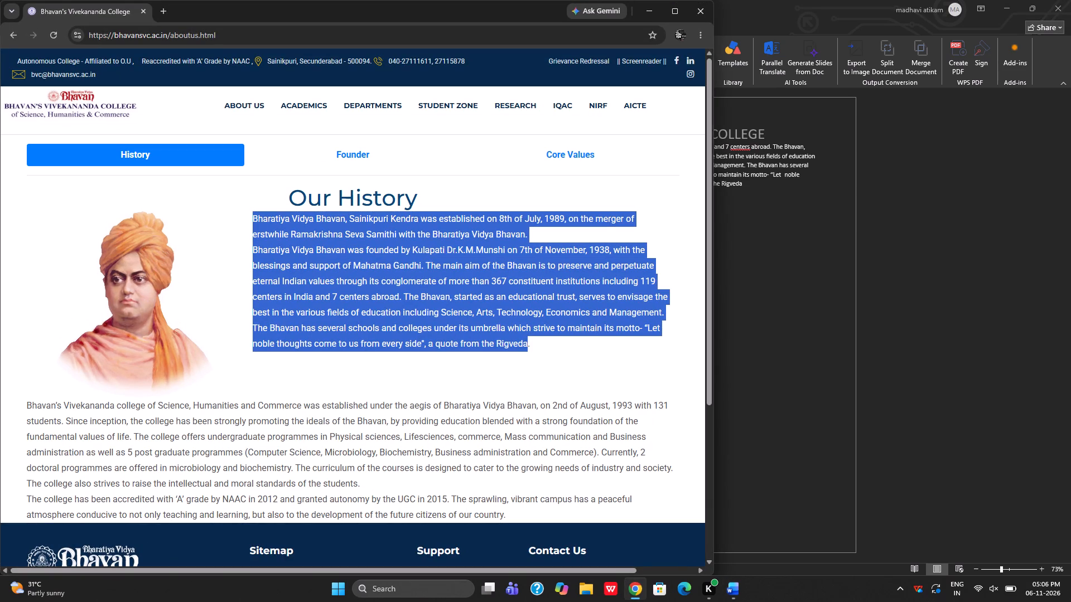
left_click_drag(28, 402, 255, 503)
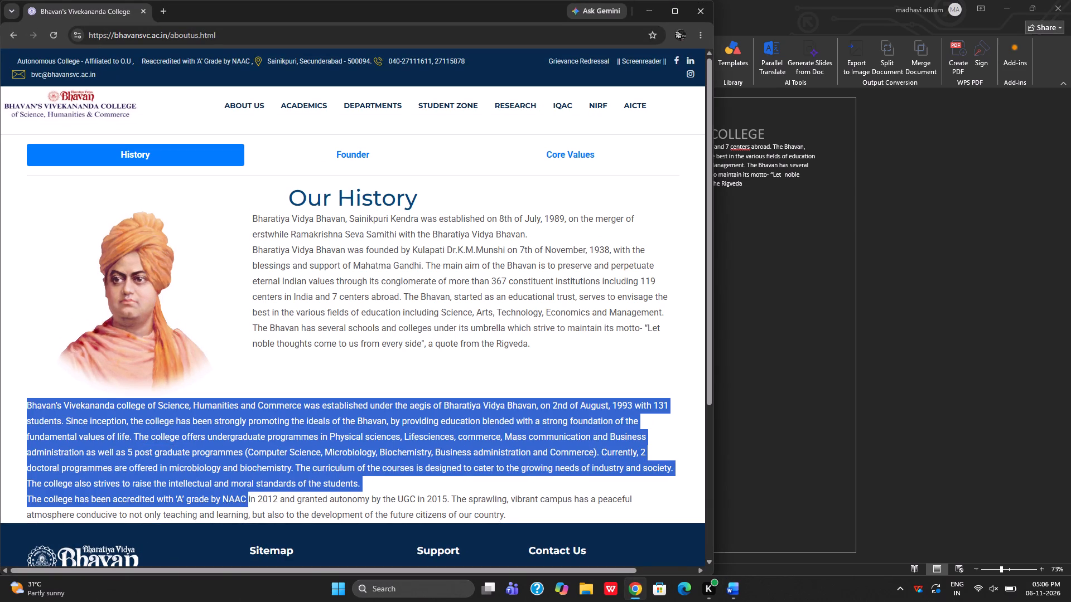
left_click_drag(255, 503, 303, 532)
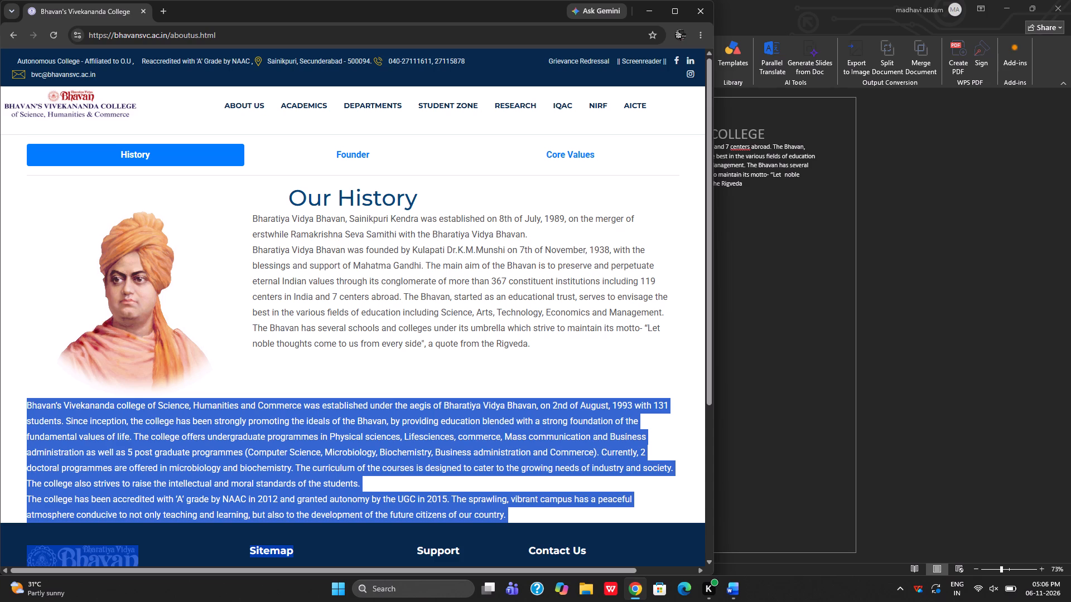
key("ctrl+v")
key("ctrl+c")
left_click(727, 586)
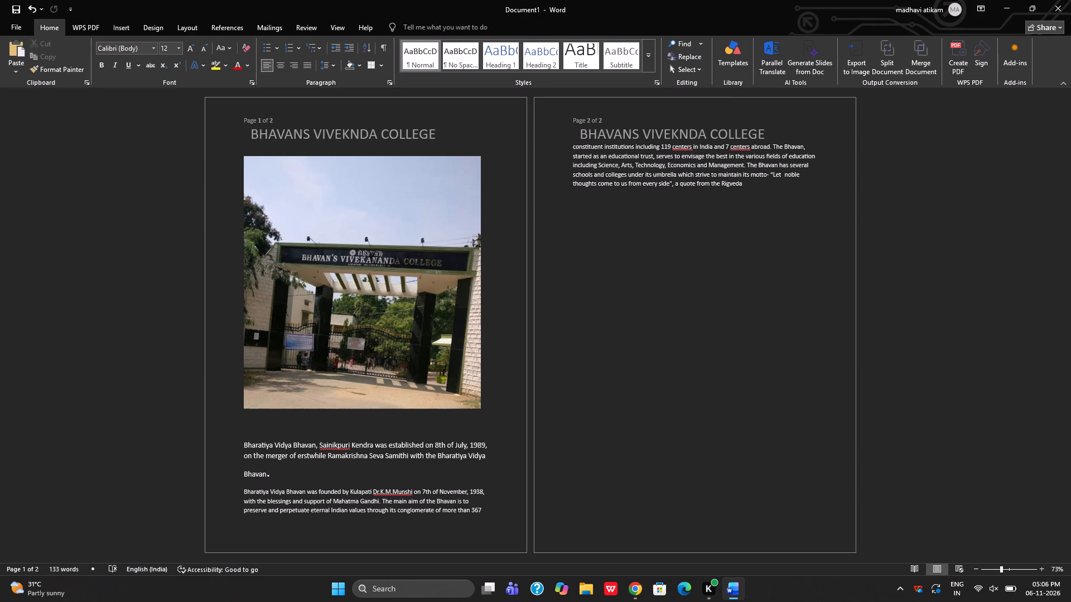
left_click(577, 270)
key("ctrl+c")
key("ctrl+v")
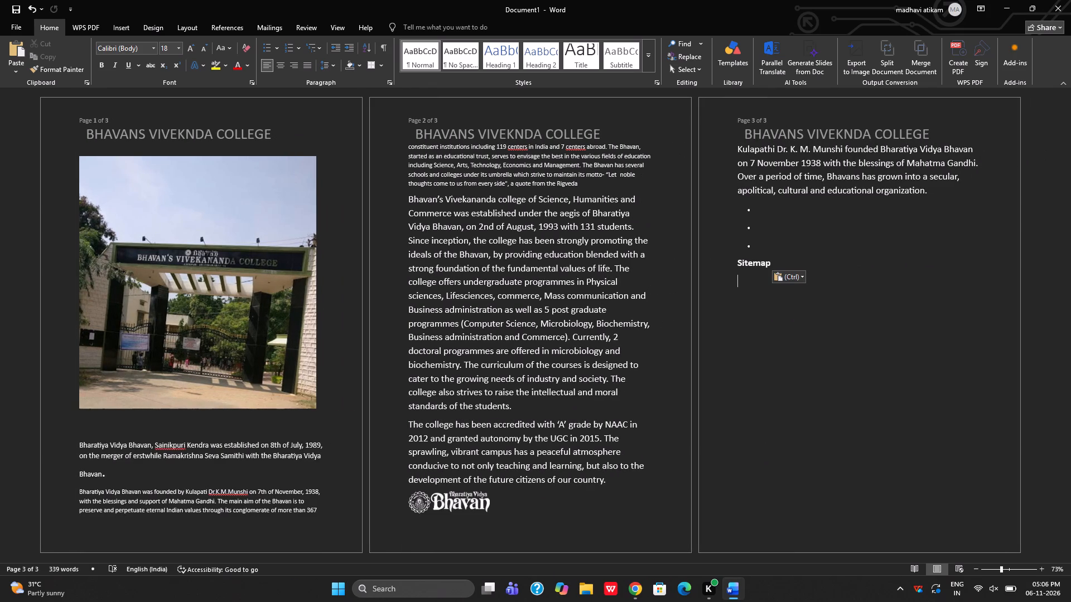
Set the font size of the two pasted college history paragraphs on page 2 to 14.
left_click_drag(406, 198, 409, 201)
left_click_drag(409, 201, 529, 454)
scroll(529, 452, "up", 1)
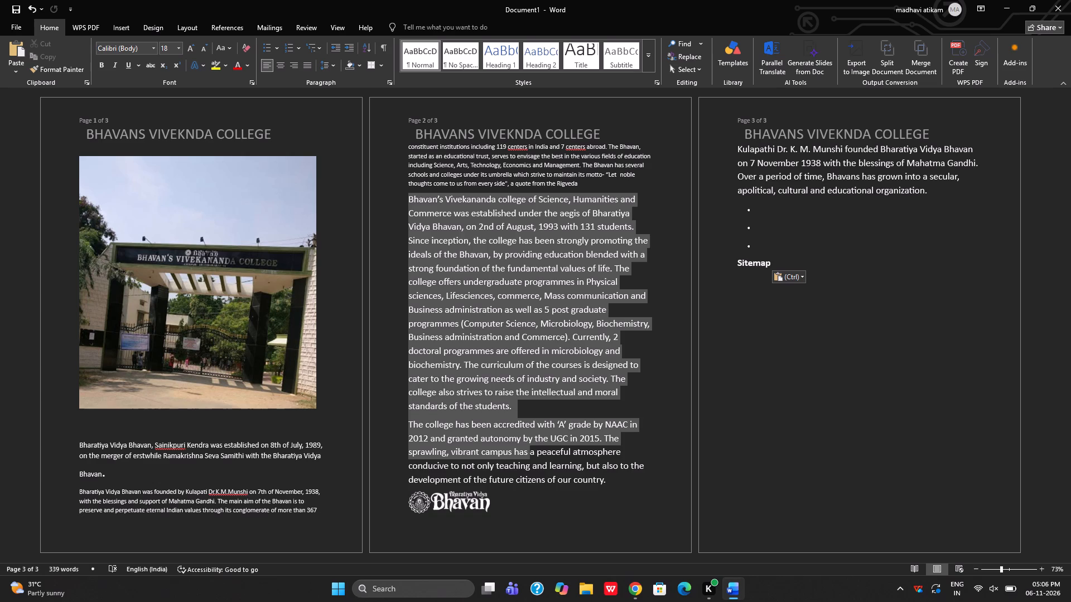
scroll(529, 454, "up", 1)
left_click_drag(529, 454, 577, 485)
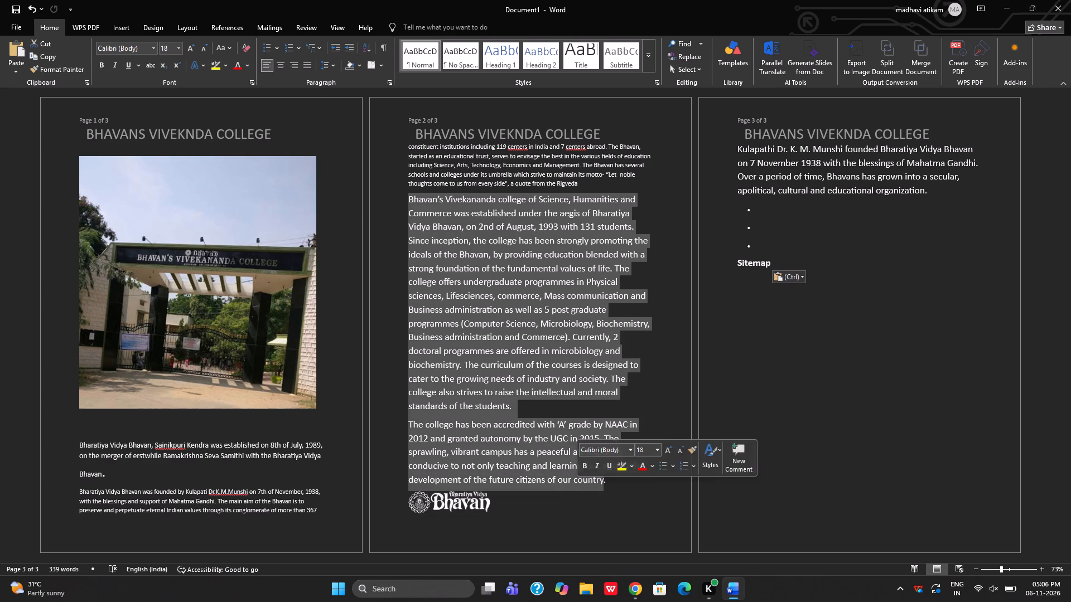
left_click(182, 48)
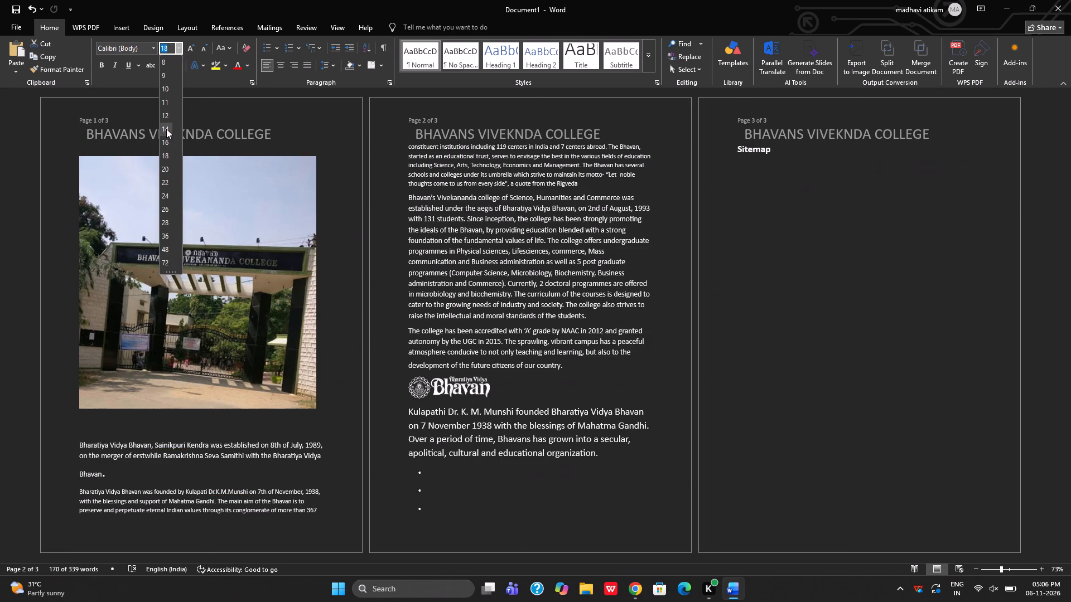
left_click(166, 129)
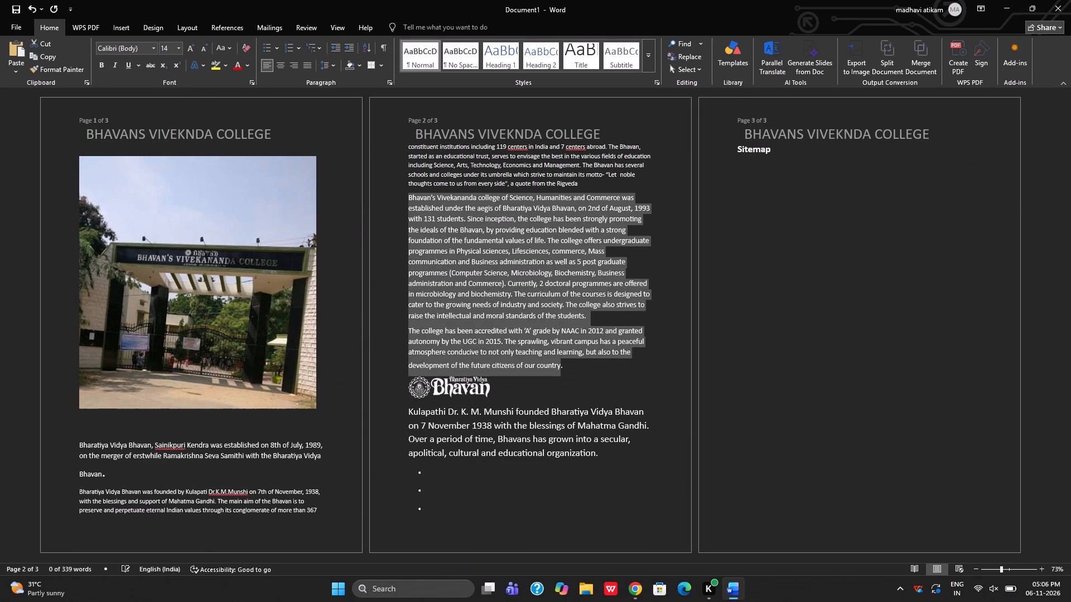
Delete the Bhavan logo image pasted below the history paragraphs.
left_click(489, 384)
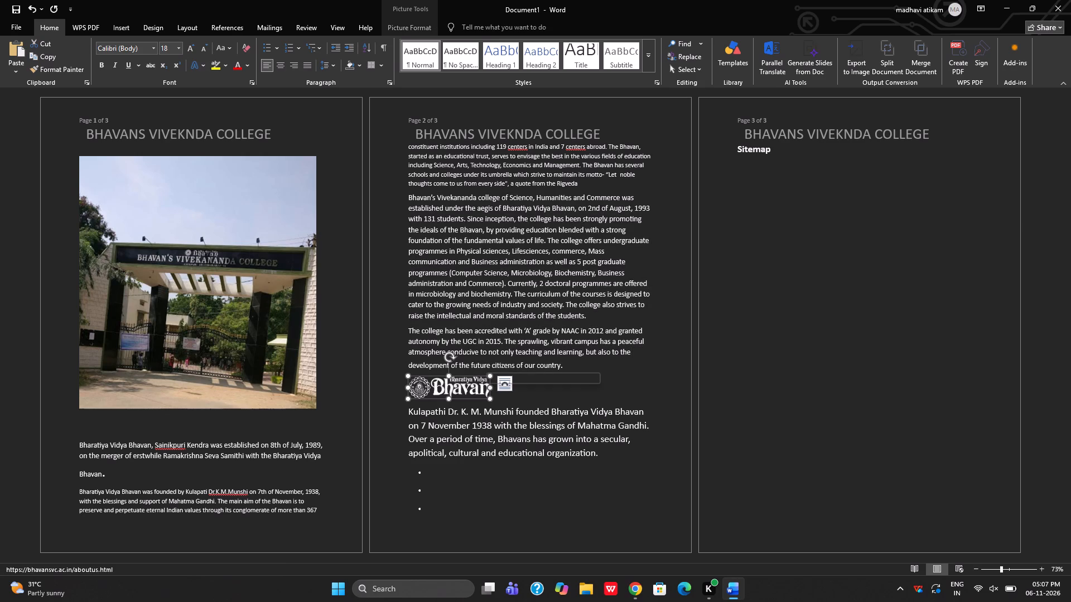
key("BackSpace")
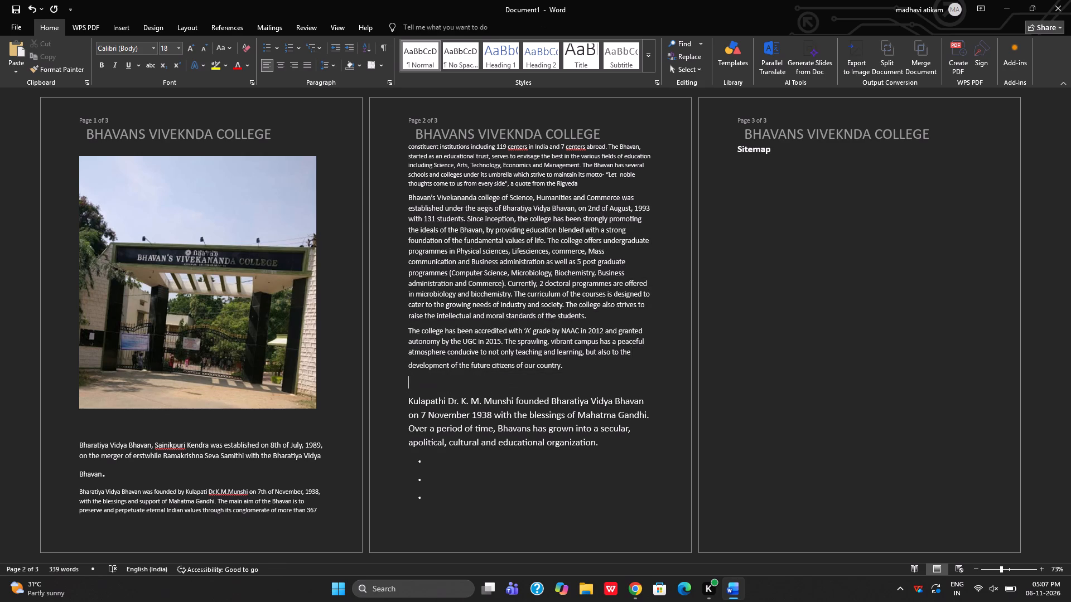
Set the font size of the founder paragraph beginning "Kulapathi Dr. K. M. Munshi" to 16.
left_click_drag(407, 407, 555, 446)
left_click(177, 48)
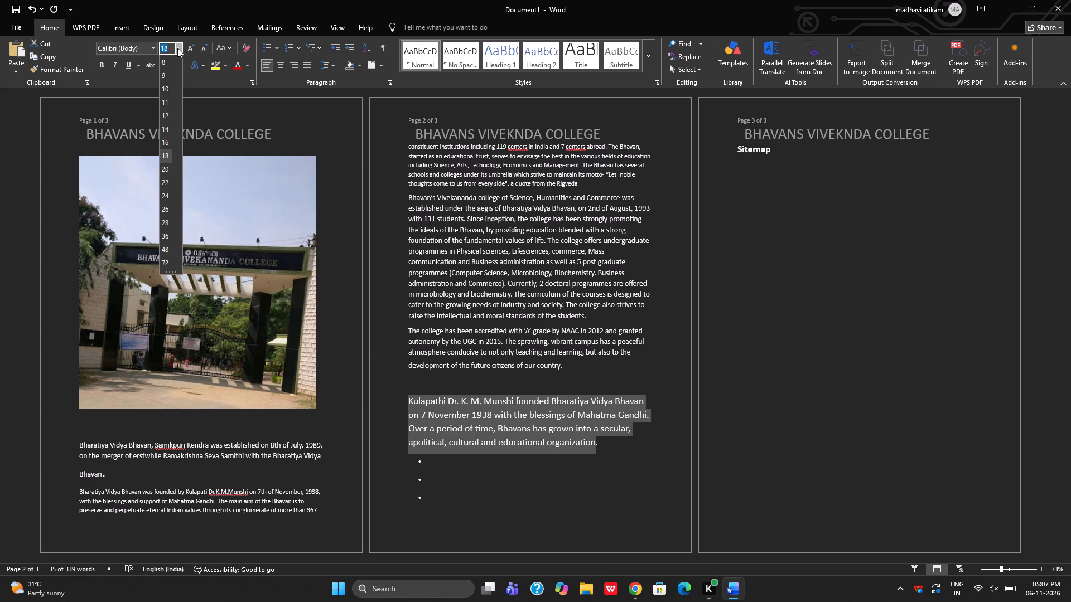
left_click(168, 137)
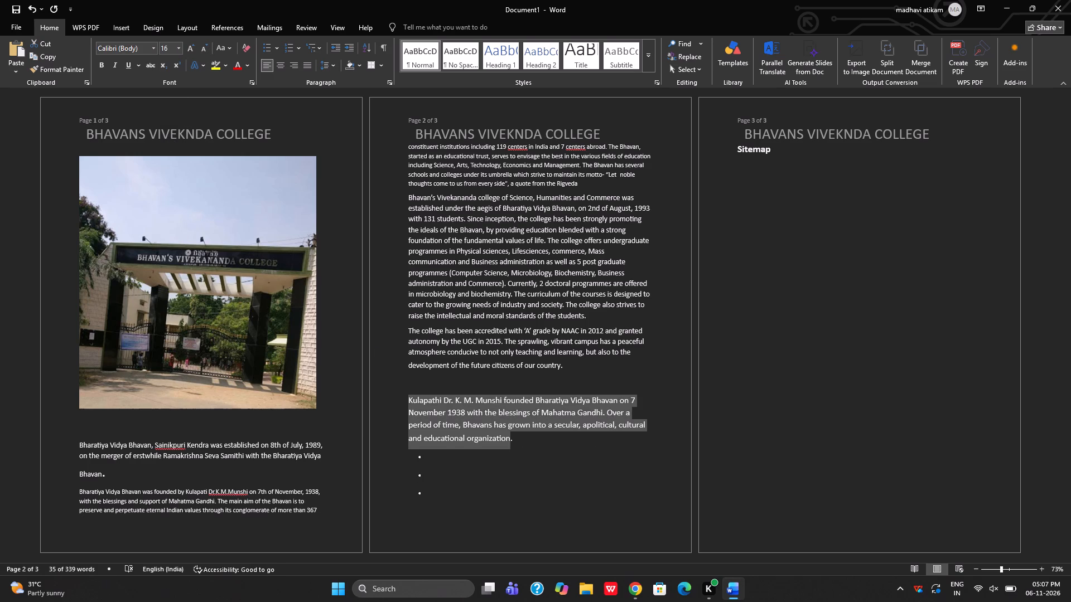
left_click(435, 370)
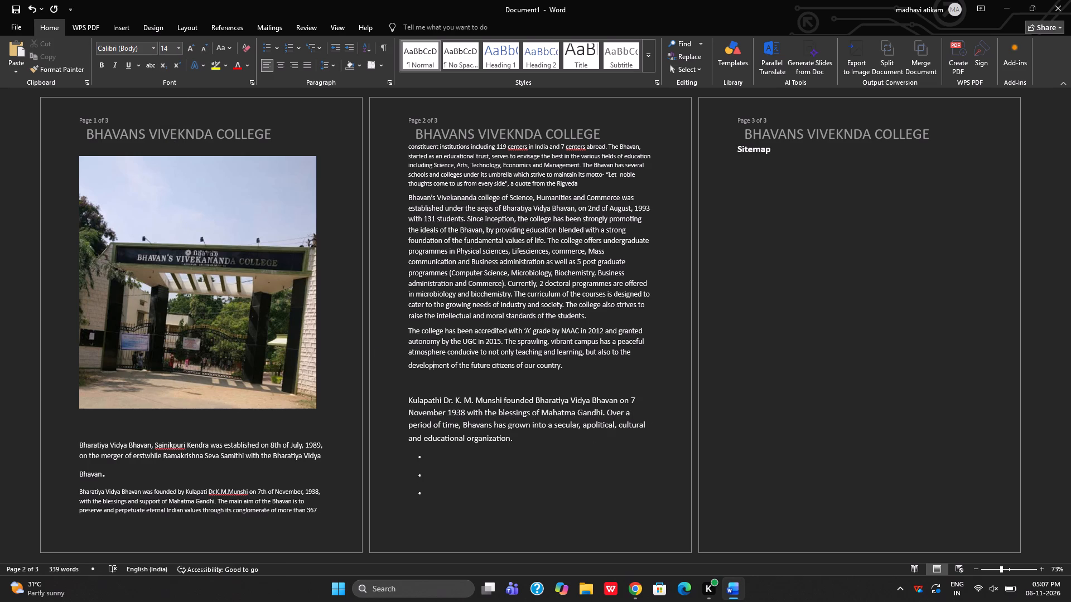
Delete the empty bullets and the "Sitemap" heading below the founder paragraph.
left_click_drag(413, 463, 408, 504)
key("BackSpace")
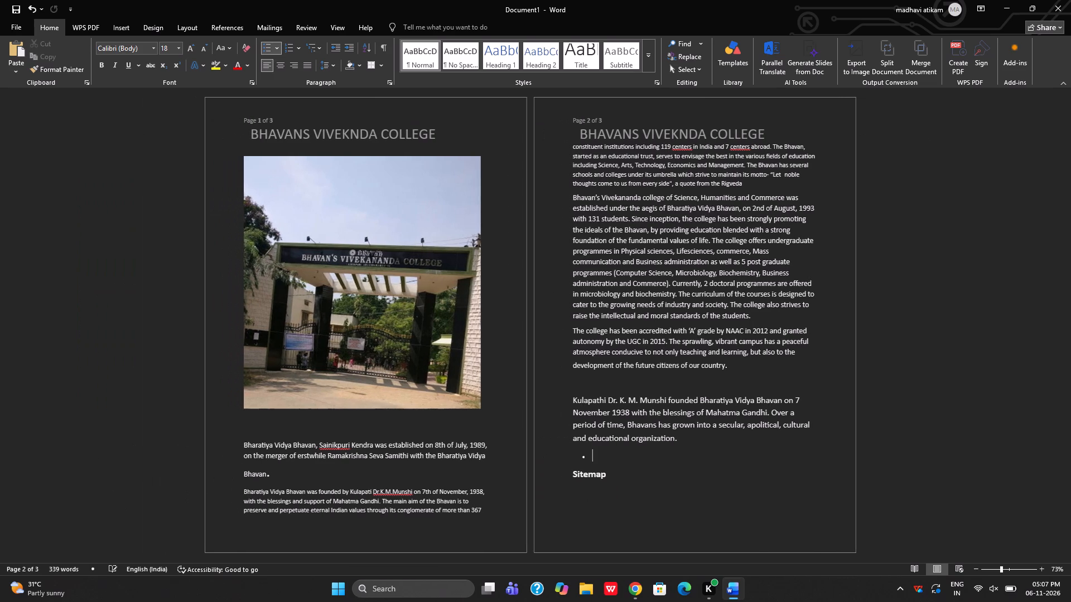
left_click(622, 479)
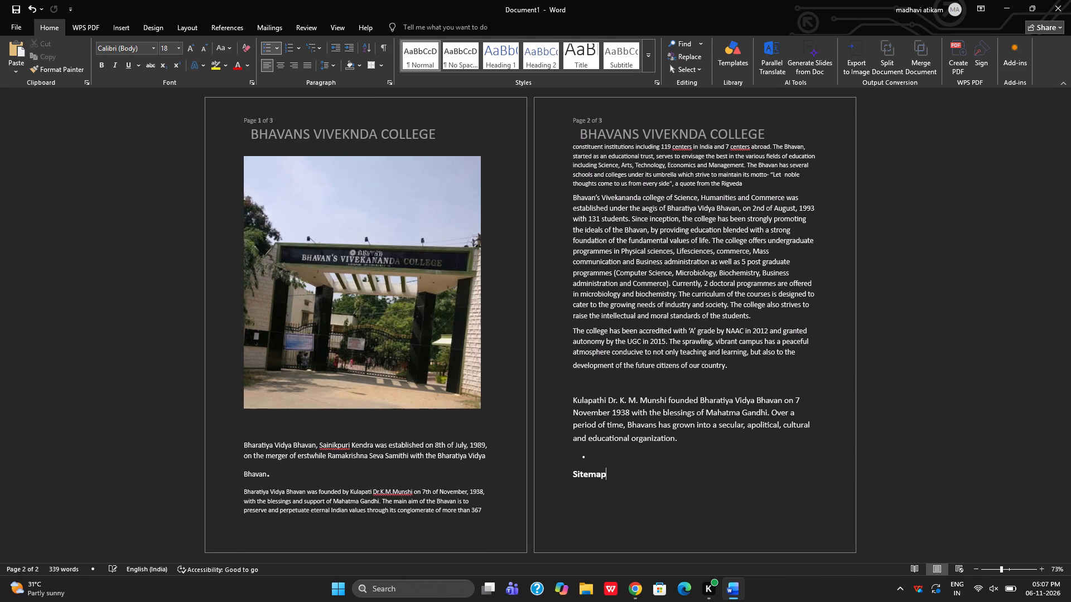
key("BackSpace")
key("BackSpace")
key("BackSpace")
key("BackSpace")
key("BackSpace")
key("BackSpace")
key("BackSpace")
key("BackSpace")
key("BackSpace")
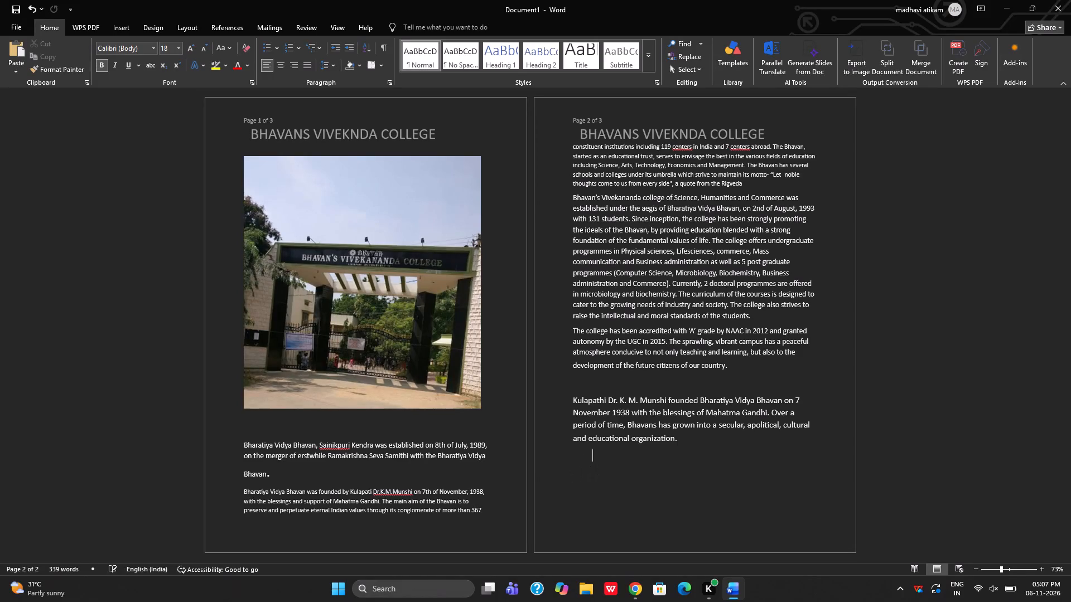
key("BackSpace")
key("BackSpace")
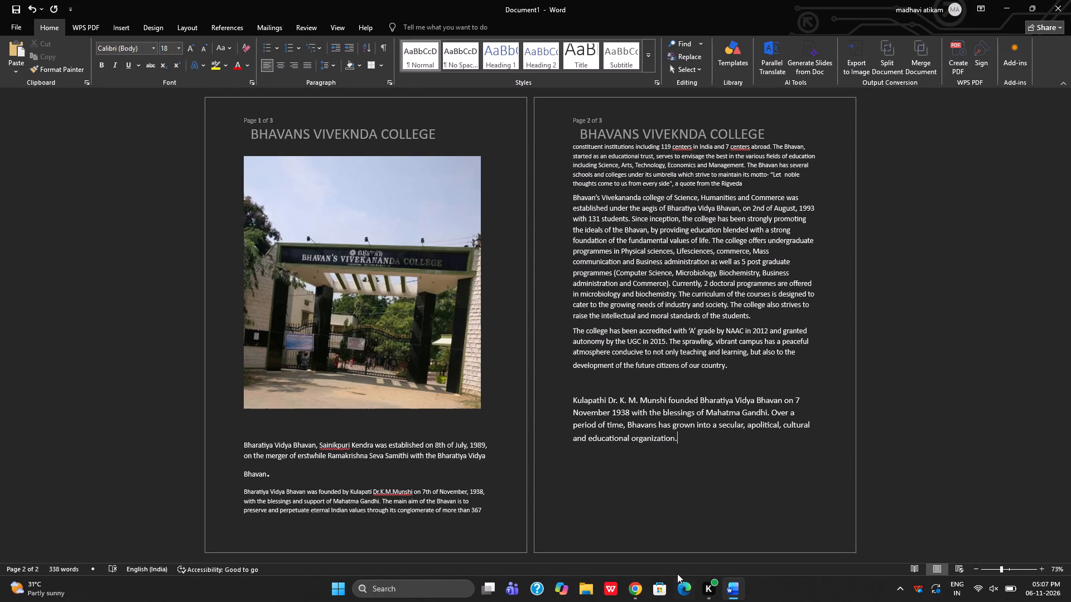
left_click(677, 574)
Set all body text below the entrance gate photo, through the end of the document, to font size 18.
left_click_drag(239, 441, 486, 480)
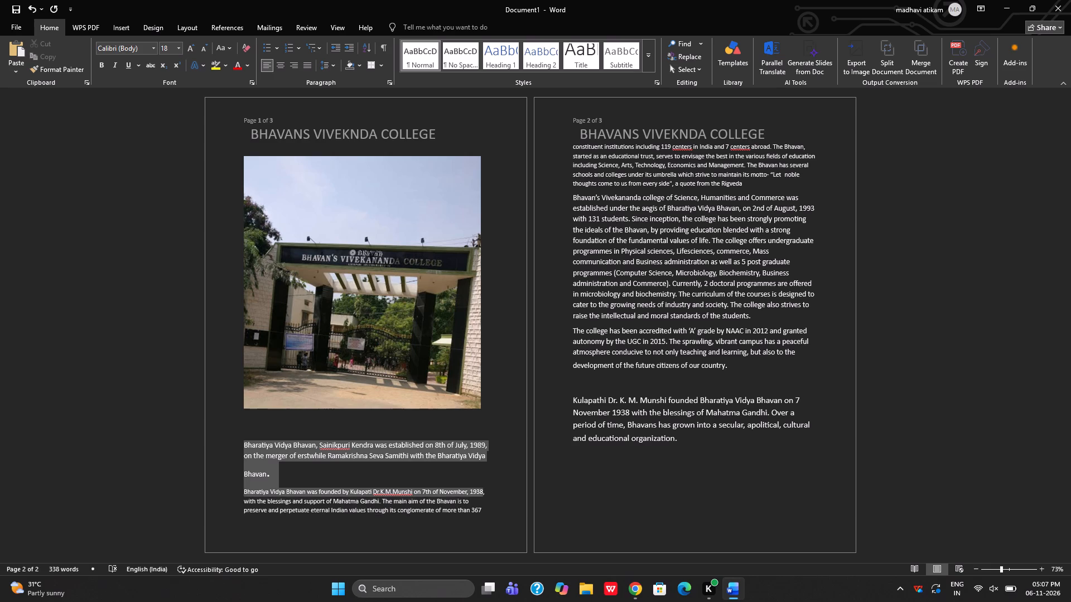
left_click_drag(486, 480, 548, 506)
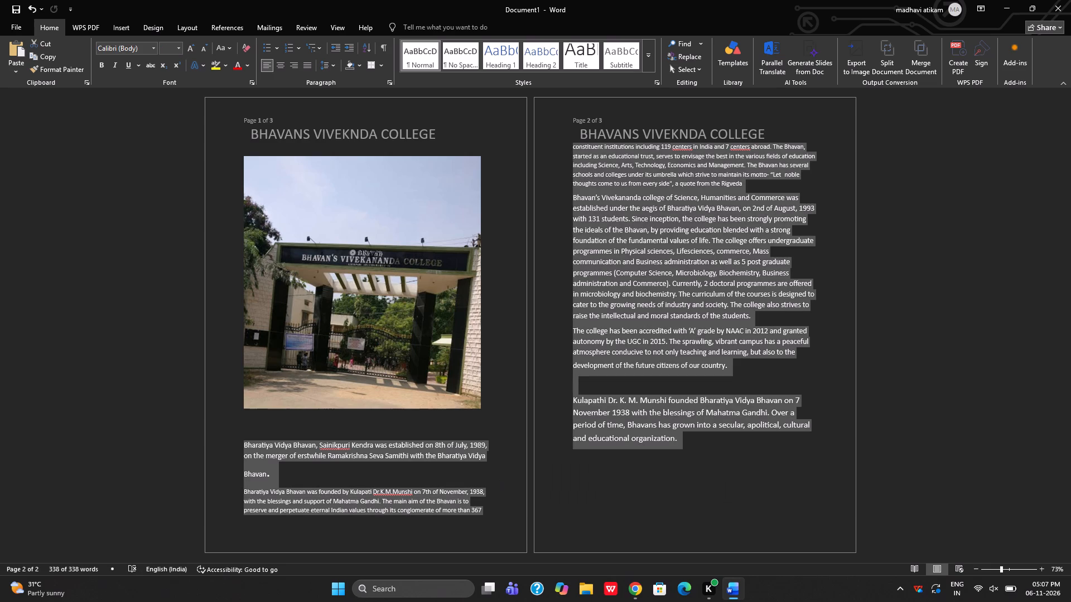
left_click(178, 51)
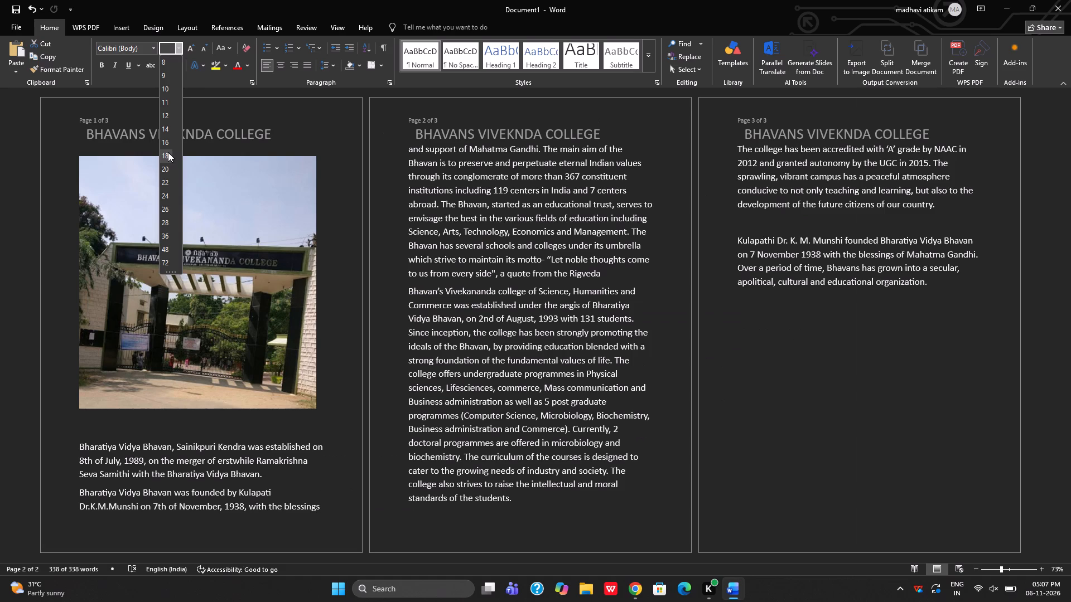
left_click(168, 152)
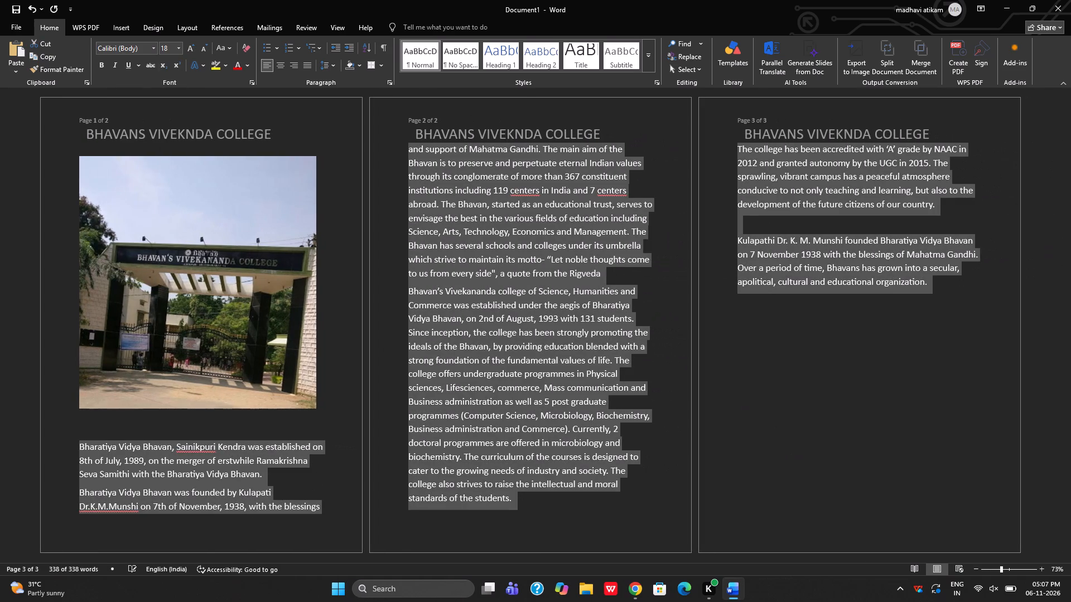
left_click(790, 336)
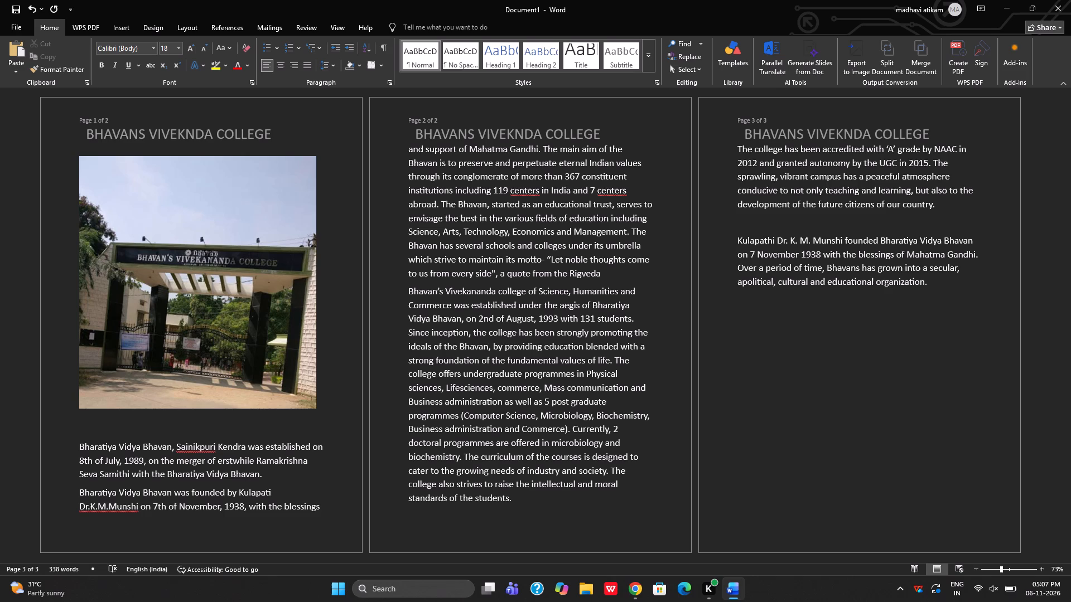
Switch to Chrome and open the college website's Vision and Mission page.
left_click(641, 588)
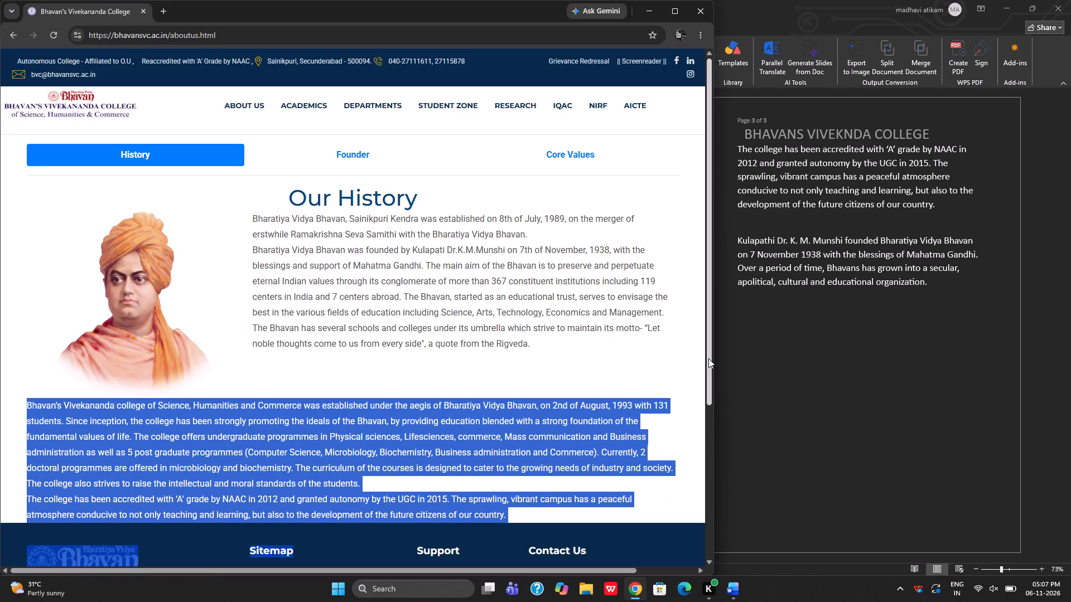
left_click_drag(708, 353, 721, 502)
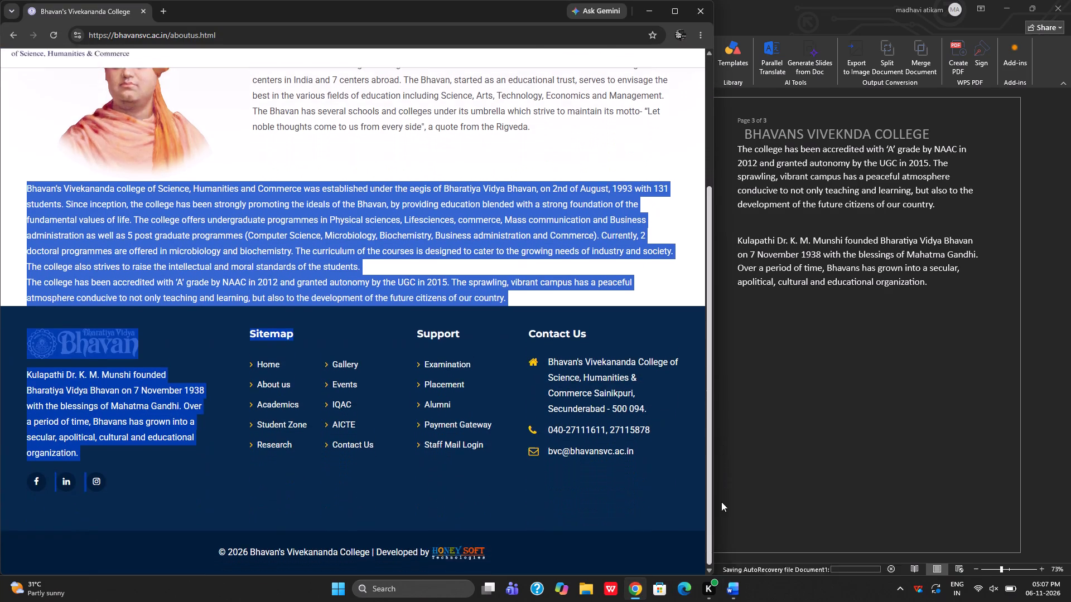
left_click_drag(721, 502, 665, 287)
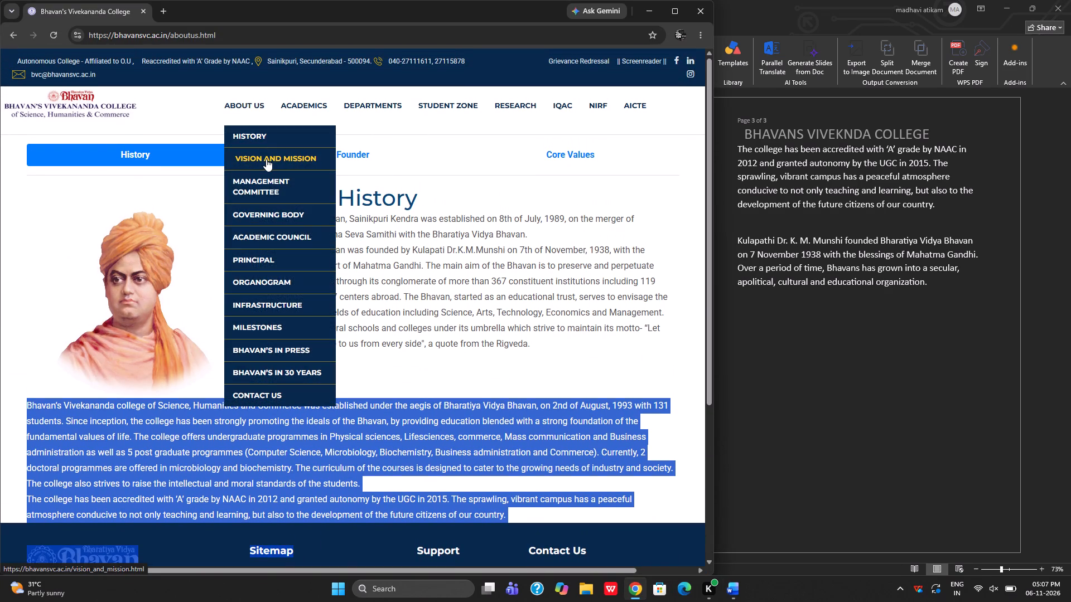
left_click(266, 159)
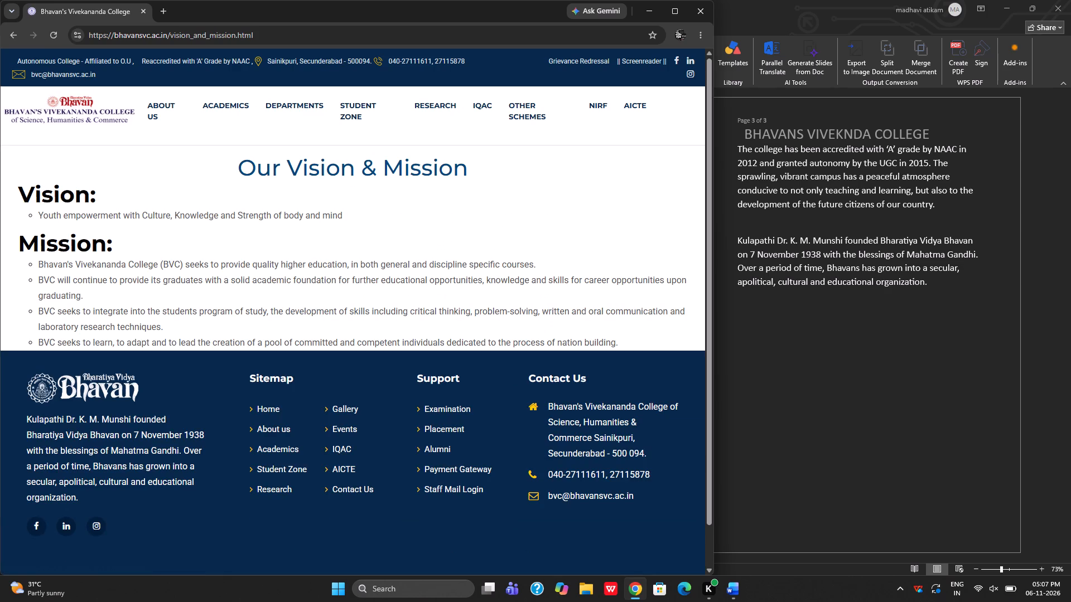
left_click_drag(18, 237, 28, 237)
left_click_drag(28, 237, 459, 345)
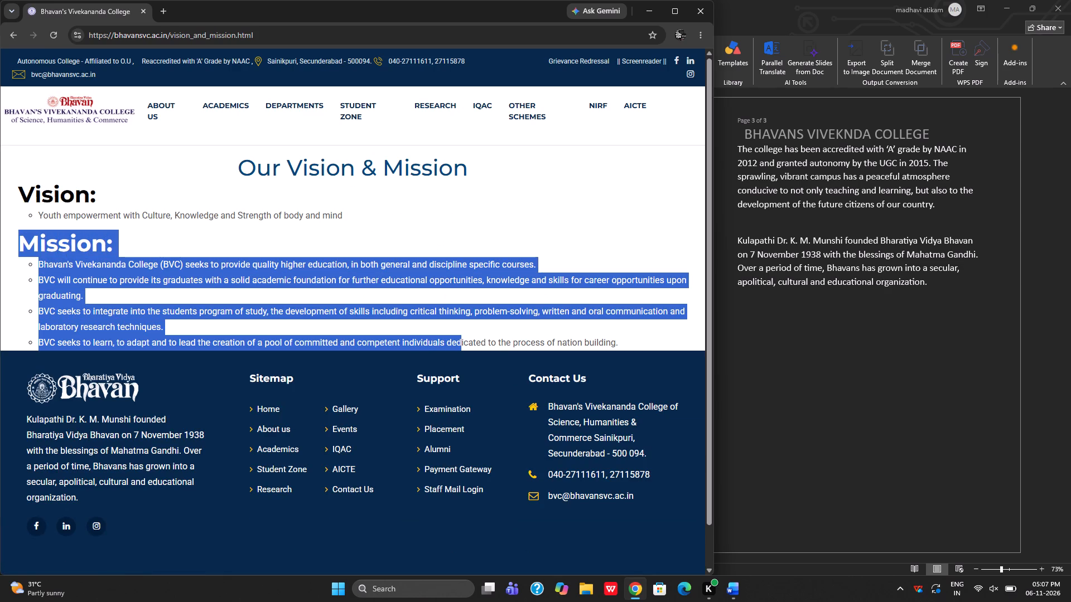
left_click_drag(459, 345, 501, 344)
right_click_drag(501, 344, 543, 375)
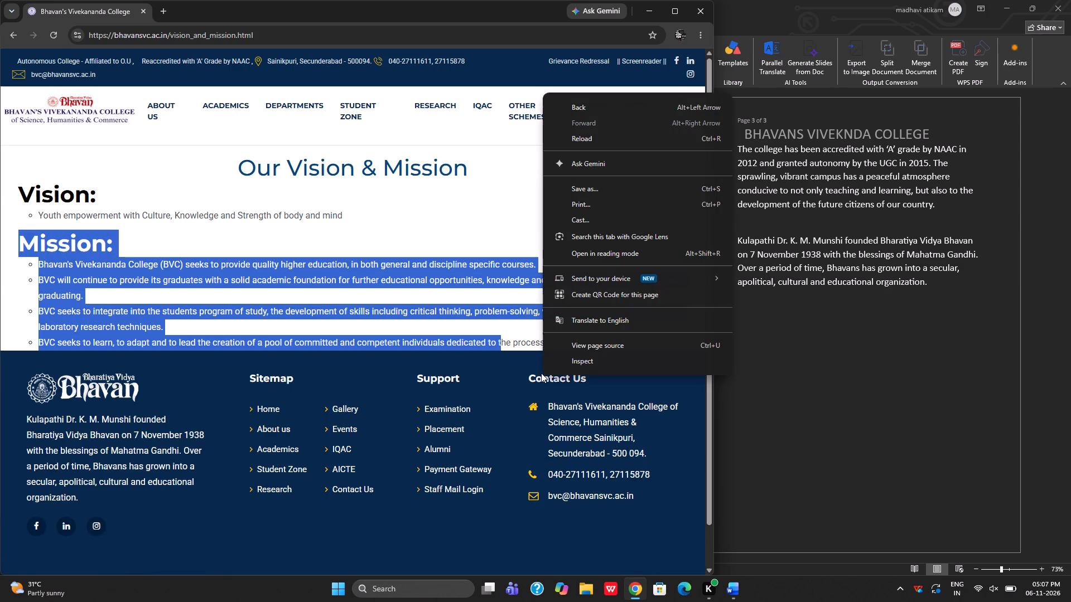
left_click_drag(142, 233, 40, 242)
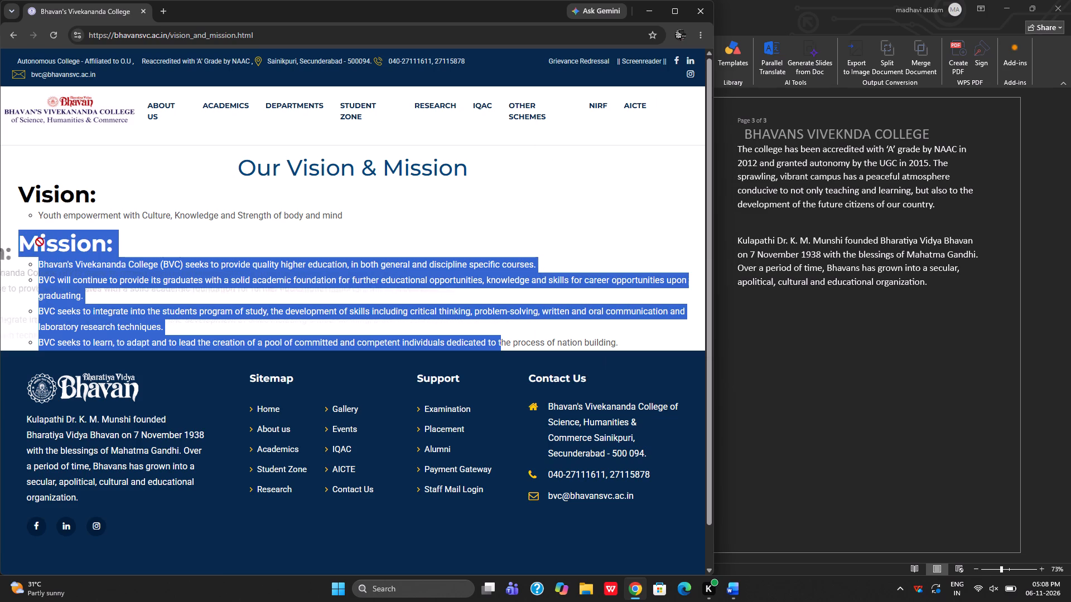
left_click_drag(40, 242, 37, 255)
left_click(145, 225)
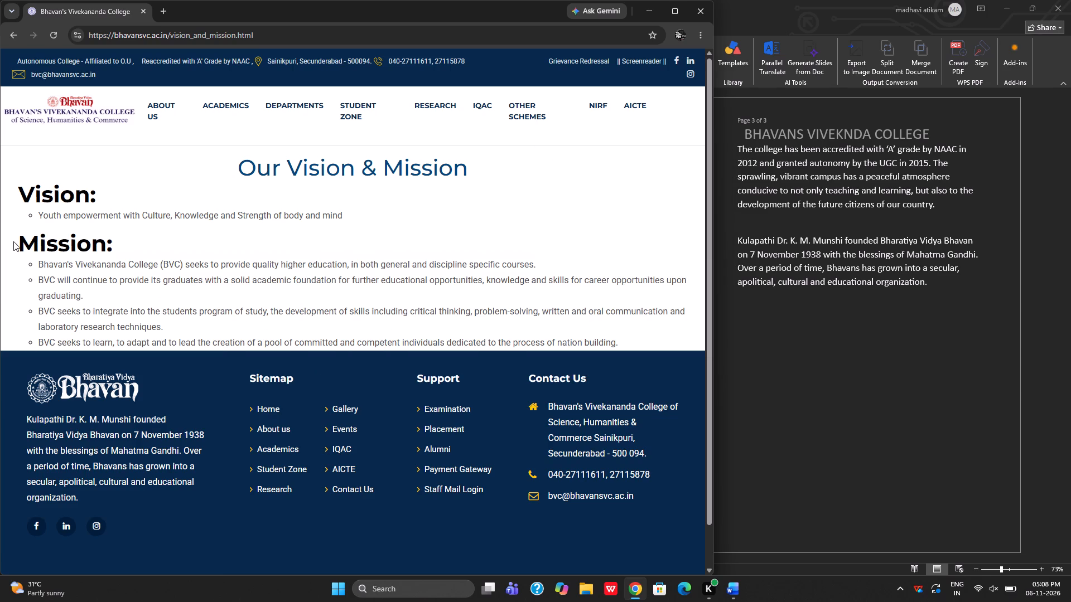
Copy the "Mission:" heading and all its bullet points, through "the process of nation building.".
left_click_drag(13, 241, 80, 348)
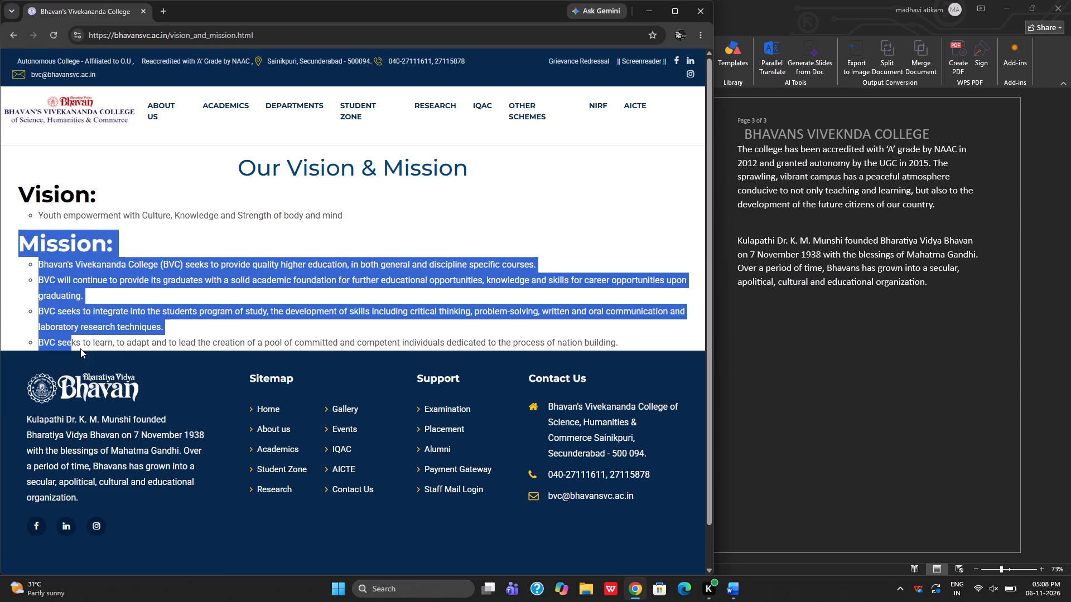
left_click_drag(80, 348, 389, 325)
scroll(293, 343, "right", 2)
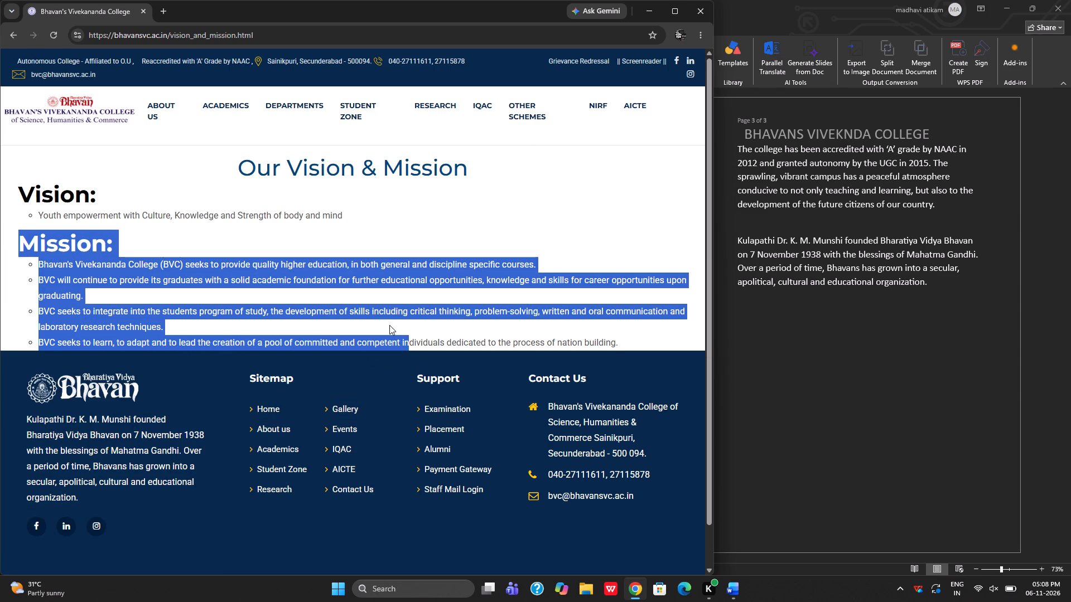
scroll(389, 325, "right", 2)
left_click_drag(389, 325, 495, 343)
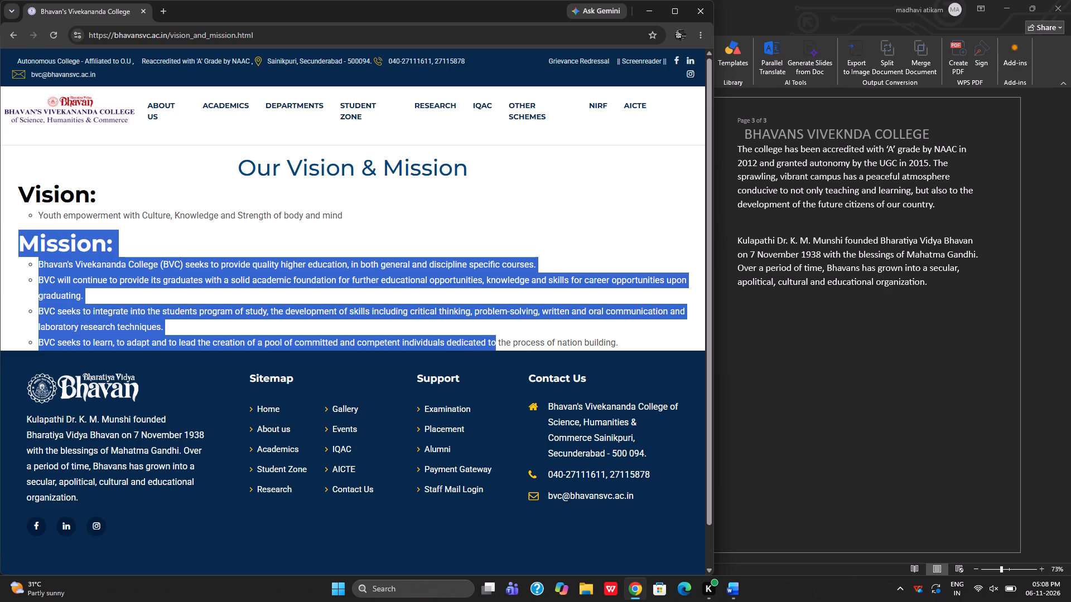
left_click_drag(495, 343, 628, 346)
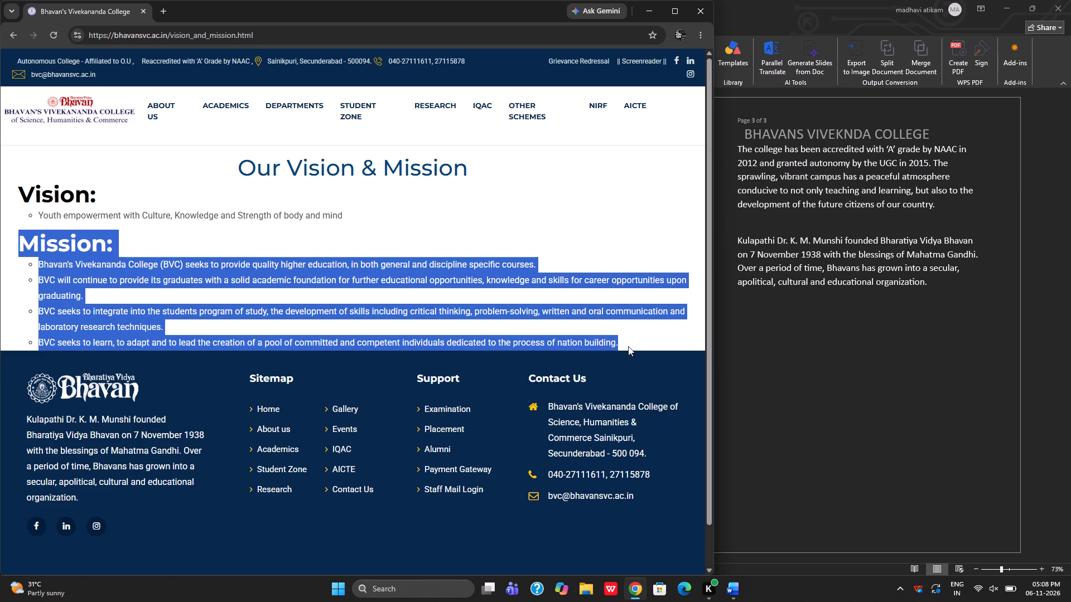
key("ctrl+v")
key("ctrl+c")
Switch to Word and paste the copied Mission section below the founder paragraph at the end of the document.
left_click(734, 588)
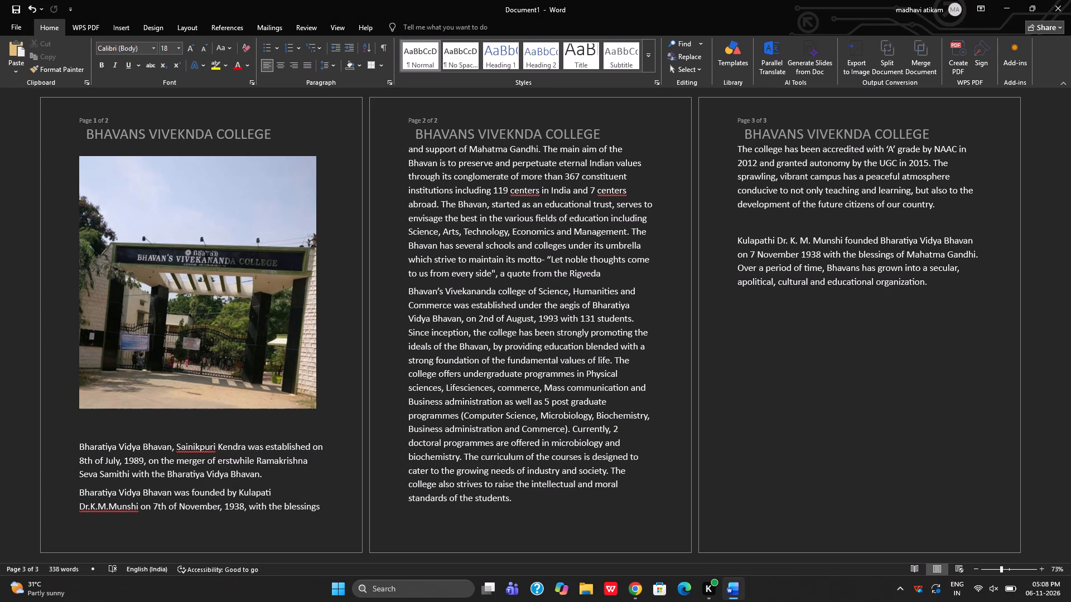
key("ctrl+v")
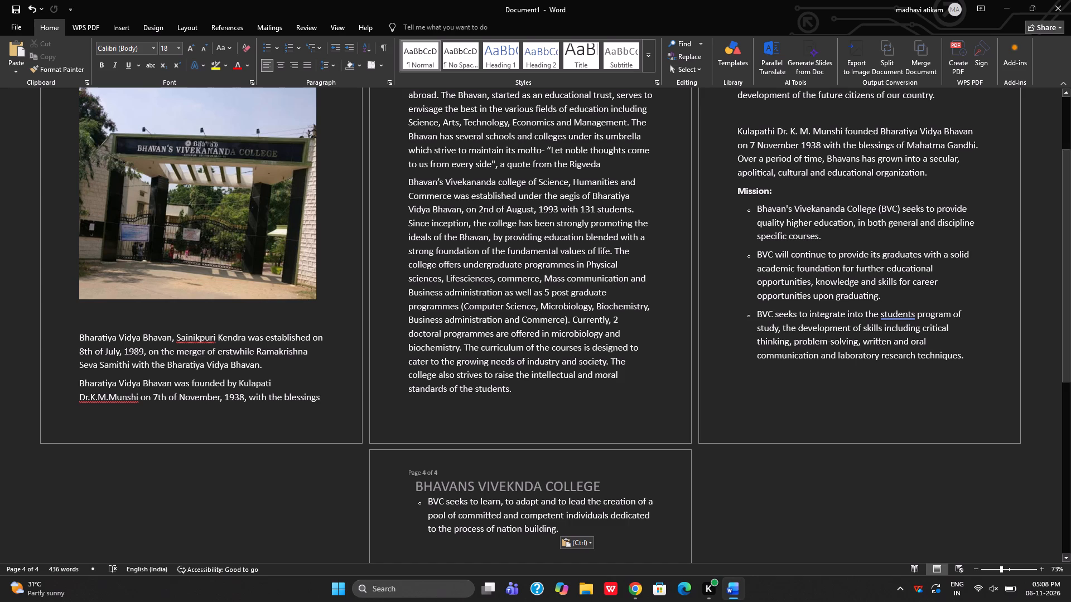
Close the Word document without saving the changes.
left_click_drag(1065, 210, 1043, 392)
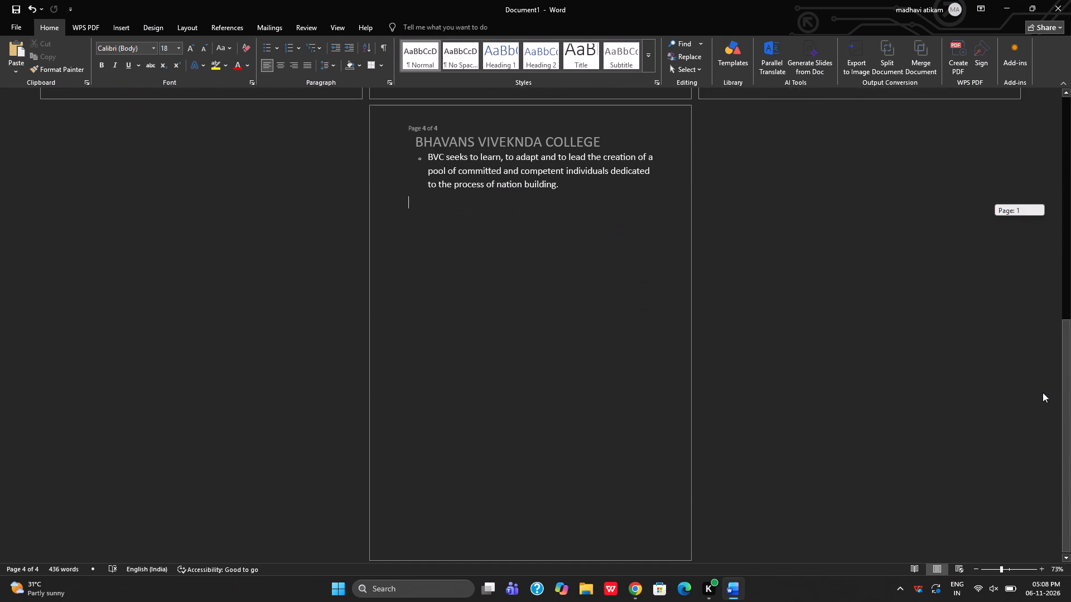
left_click_drag(1043, 392, 1006, 76)
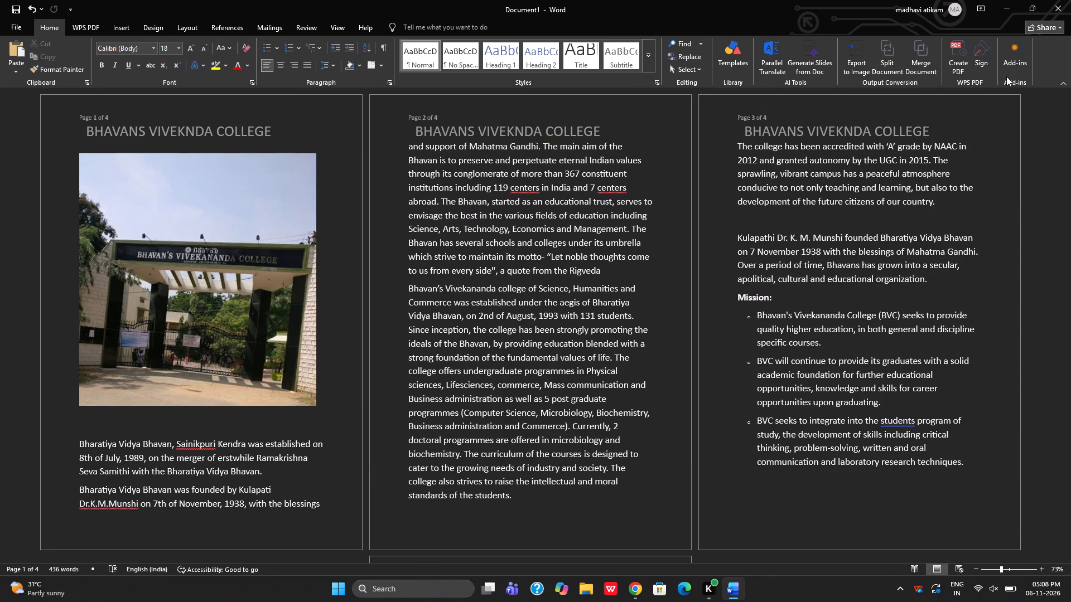
left_click(1056, 4)
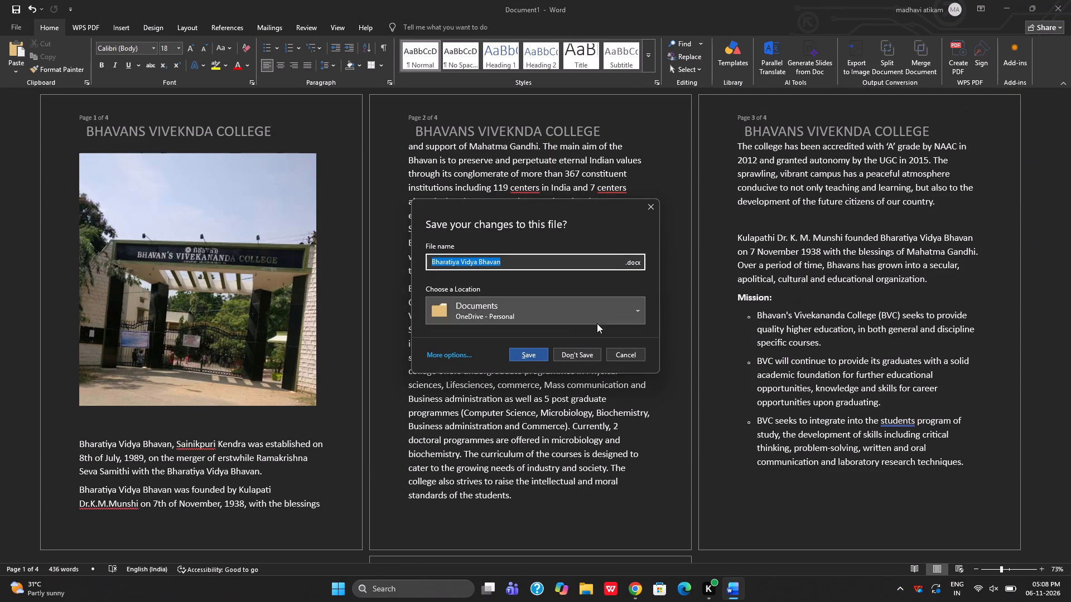
left_click(576, 349)
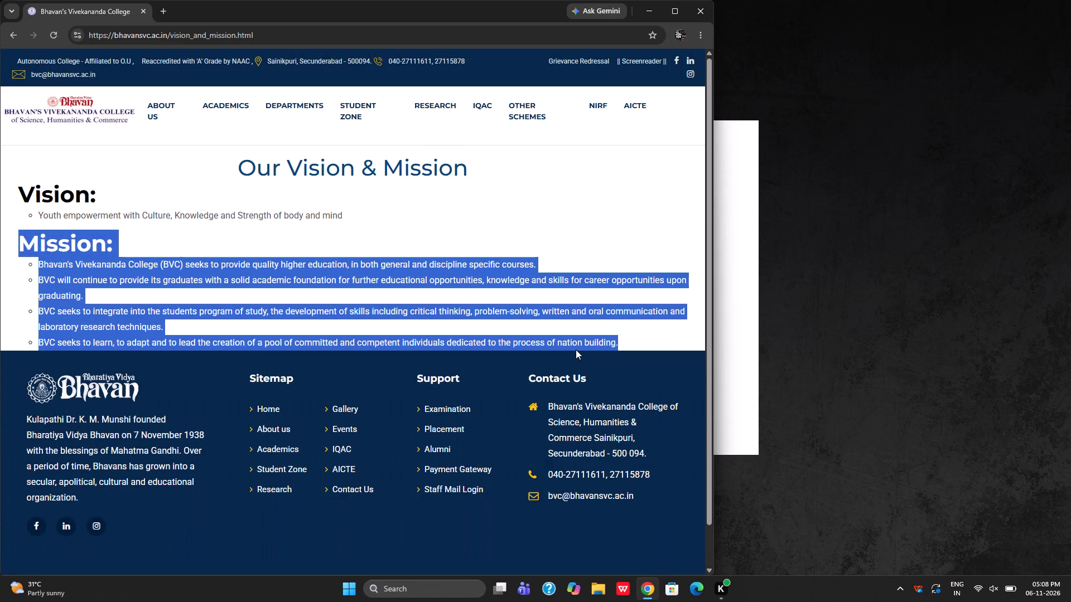